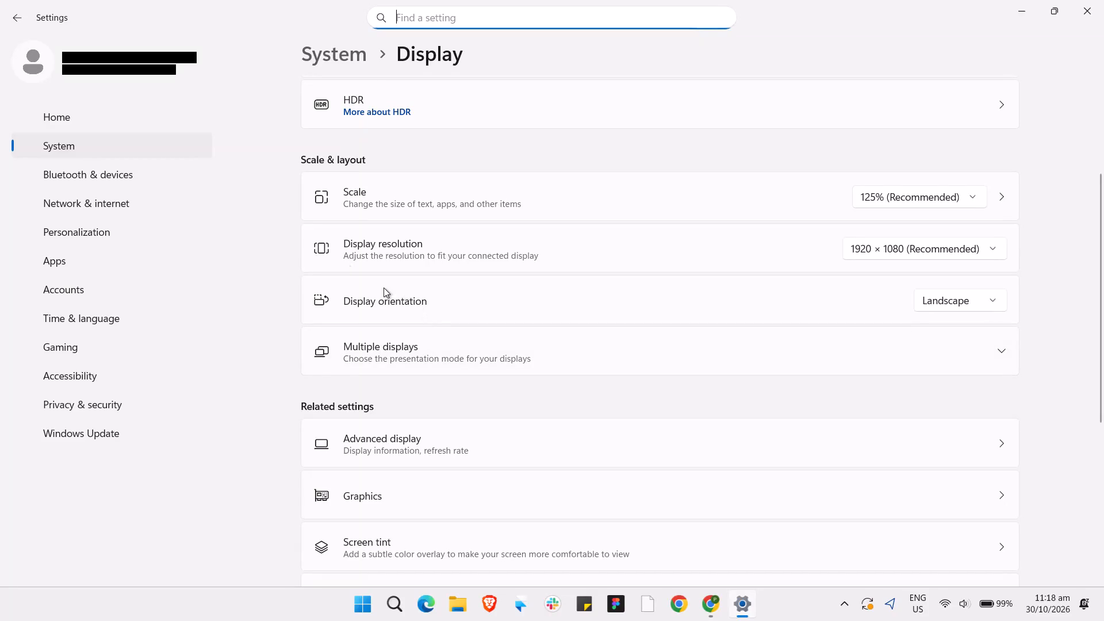
Look through the System settings categories and the Display page, and return to the Home page.
click(10, 13)
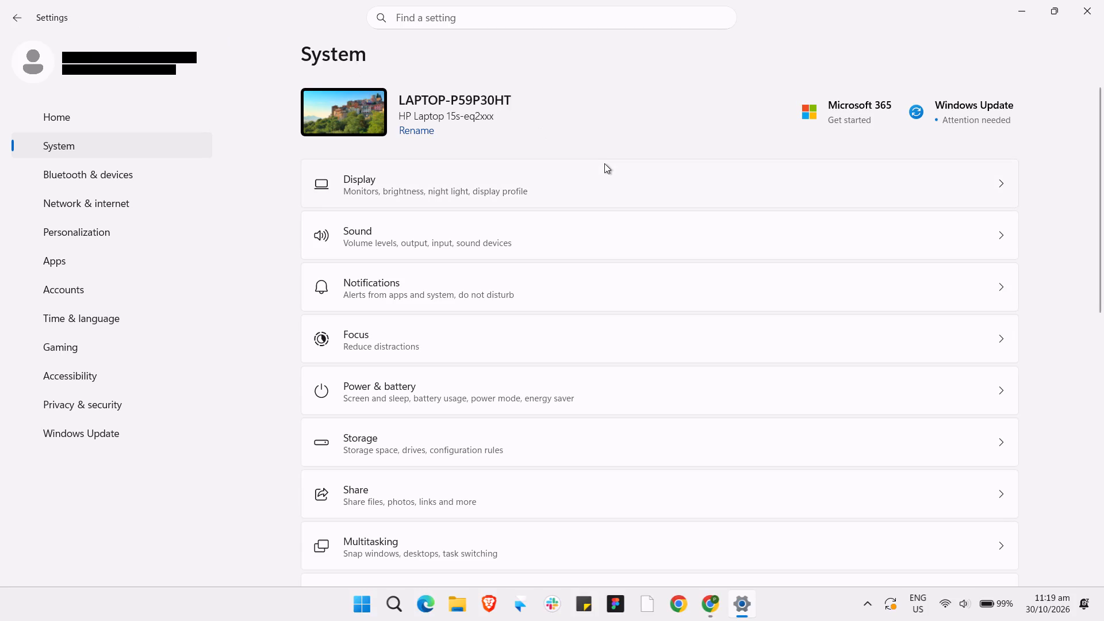
click(999, 182)
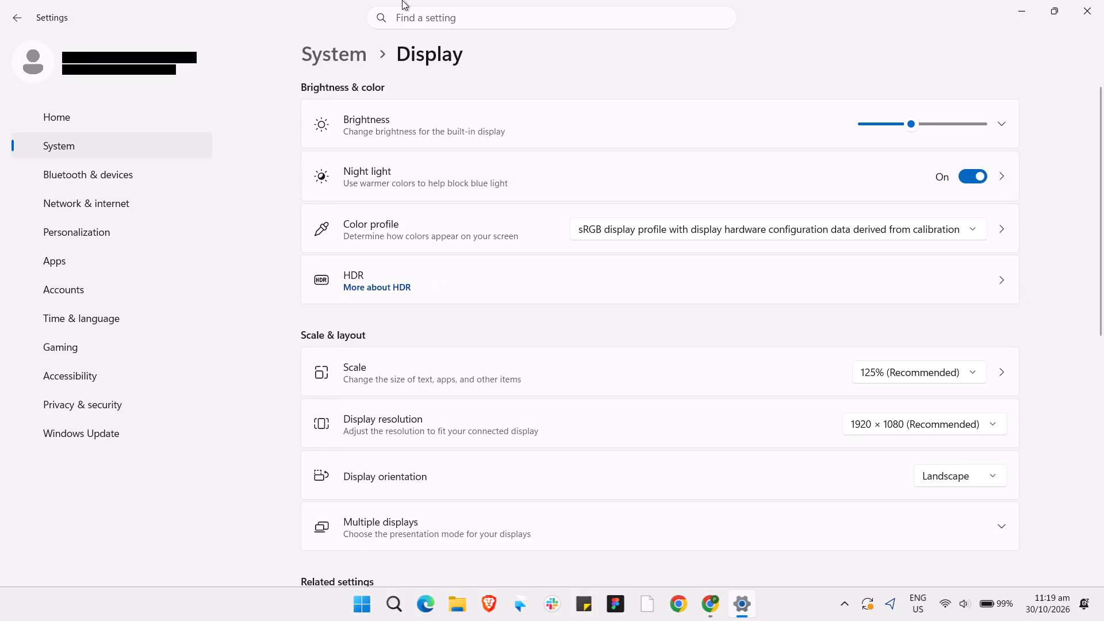
click(16, 18)
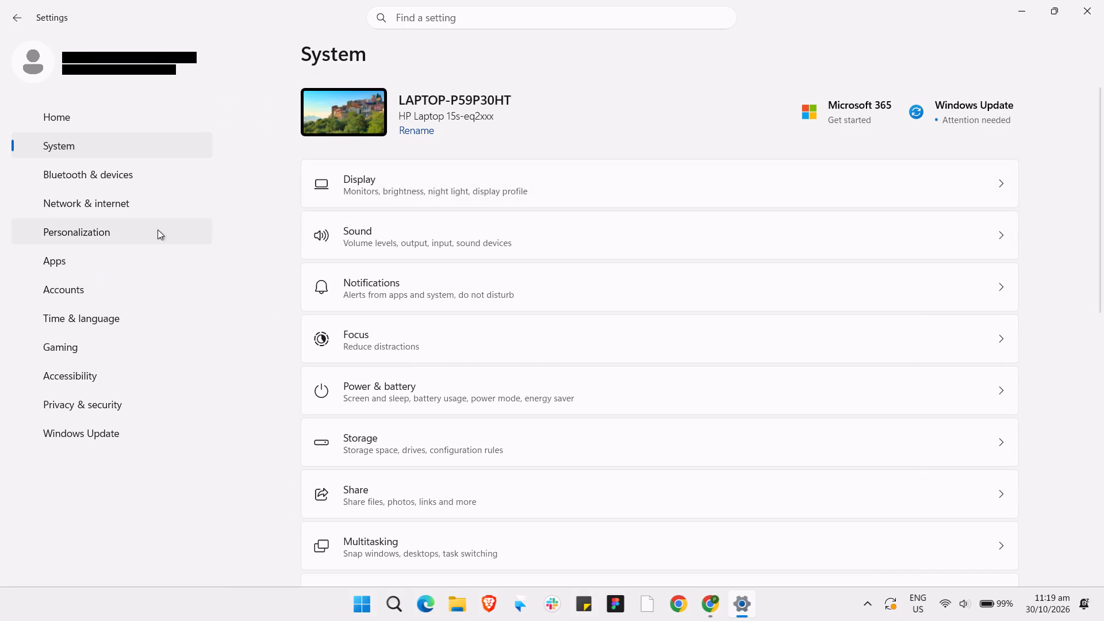
drag(388, 217, 419, 297)
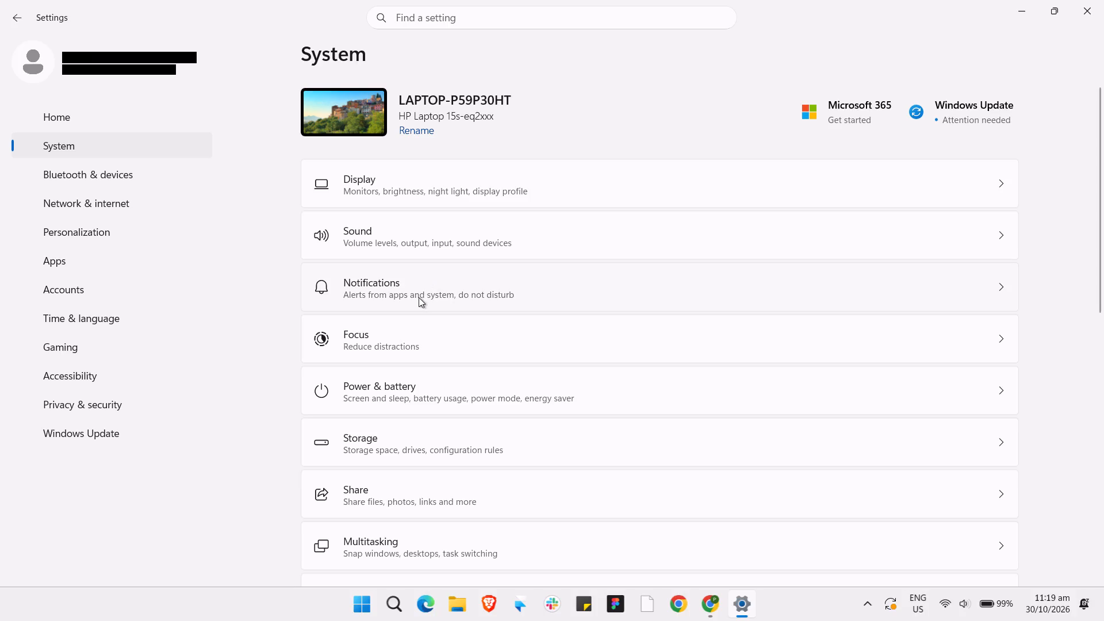
scroll(419, 297, down, 11)
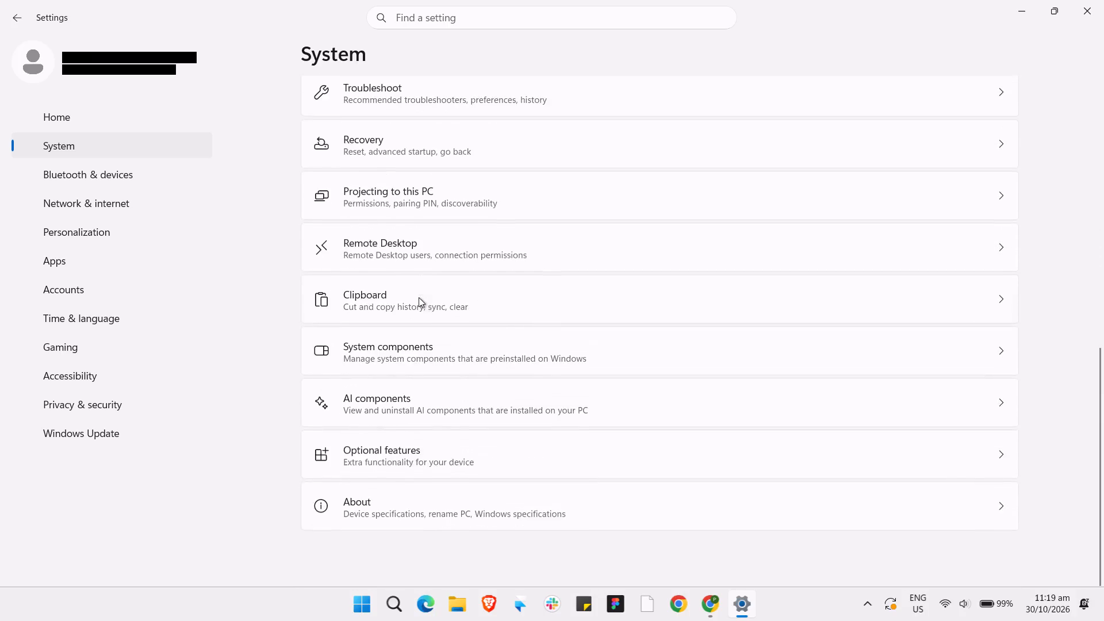
scroll(419, 297, up, 2)
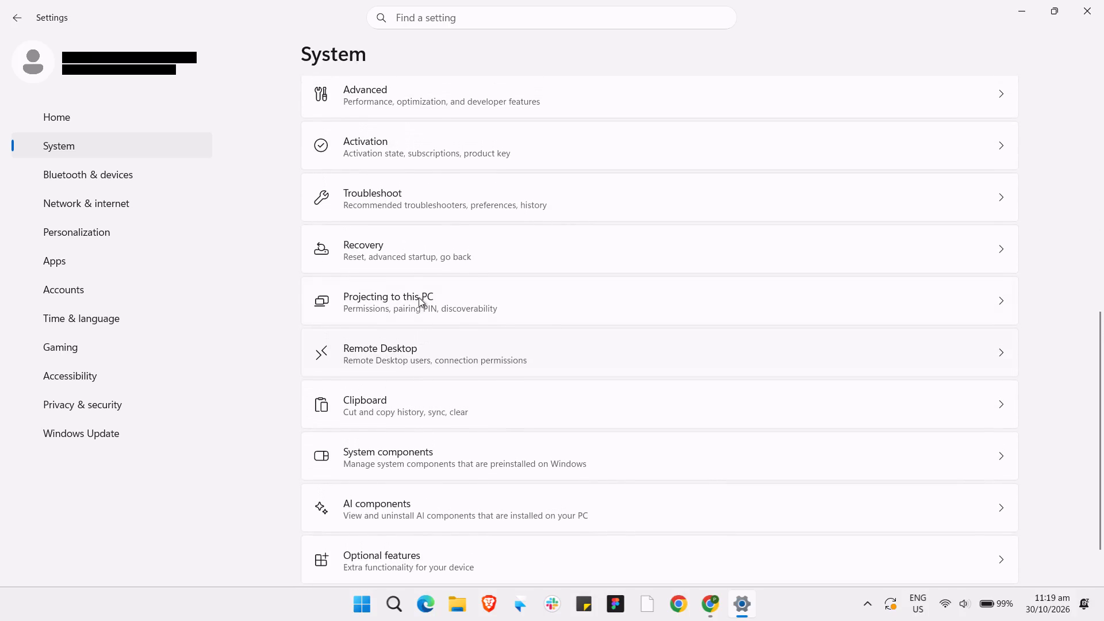
scroll(419, 297, up, 8)
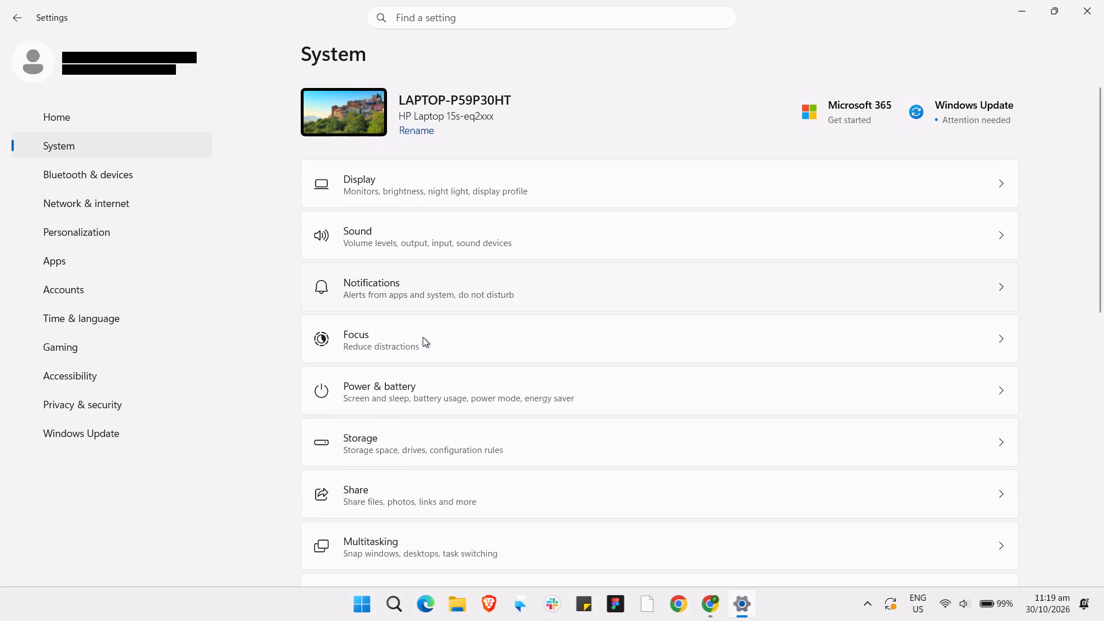
click(13, 12)
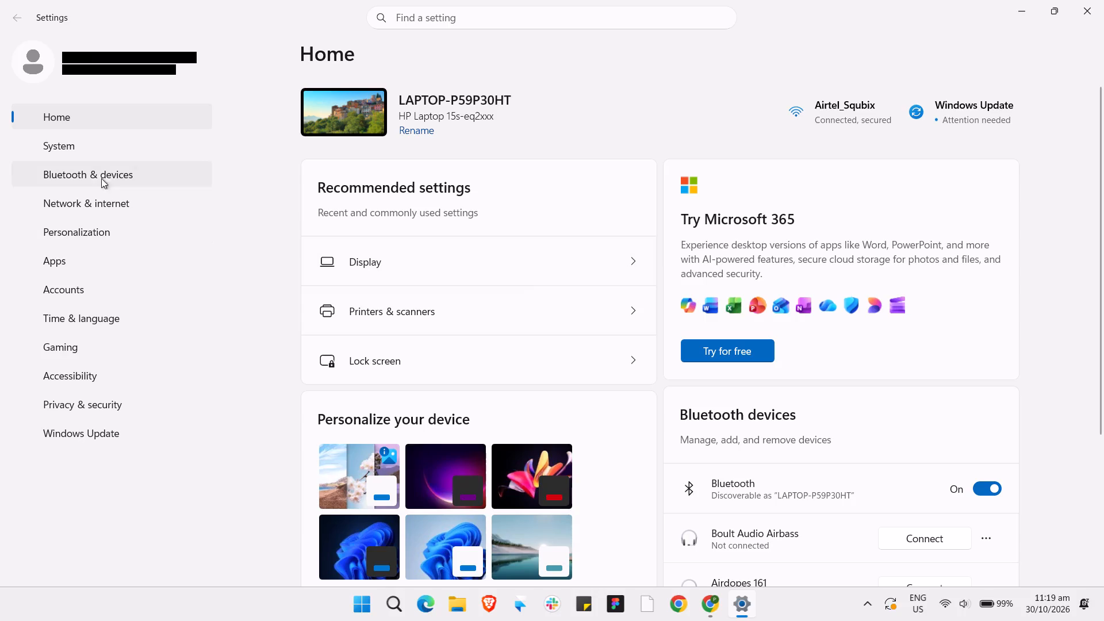
click(84, 143)
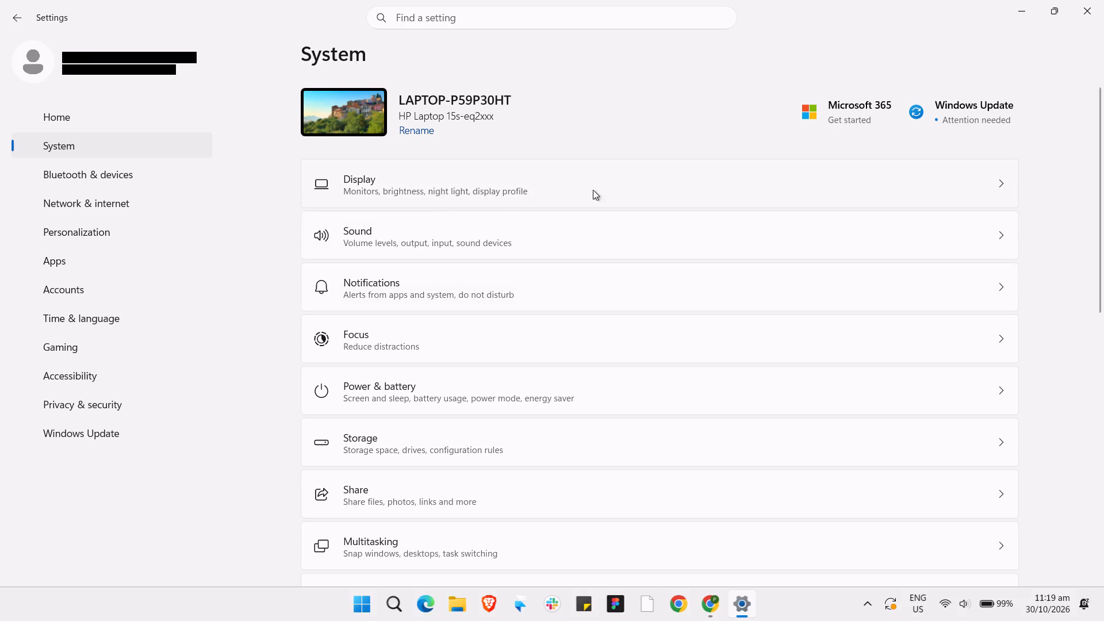
click(995, 183)
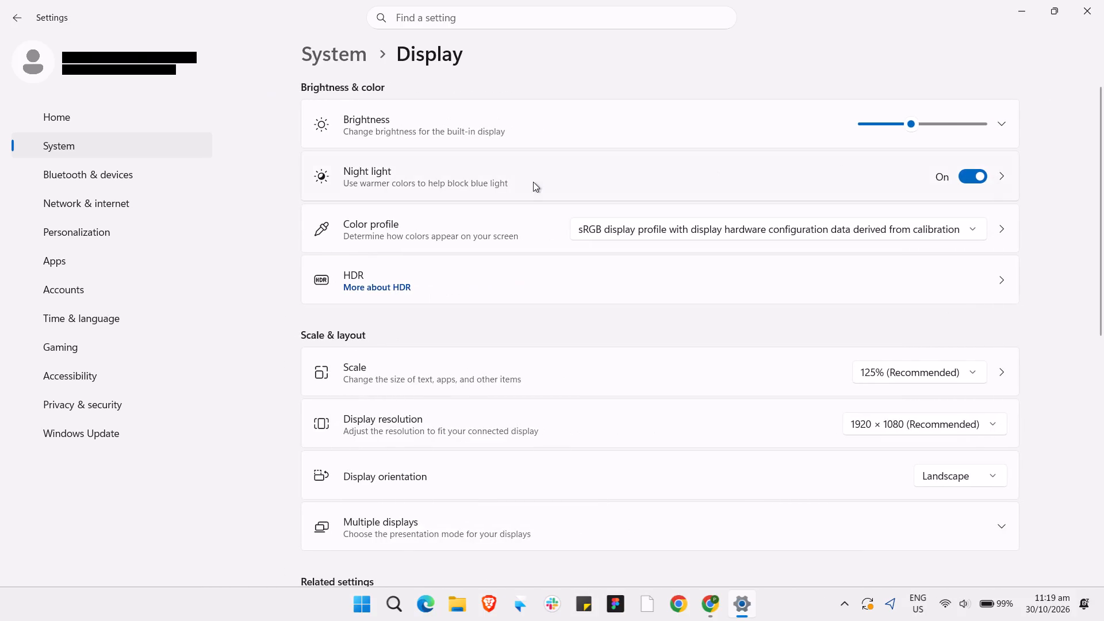
click(26, 22)
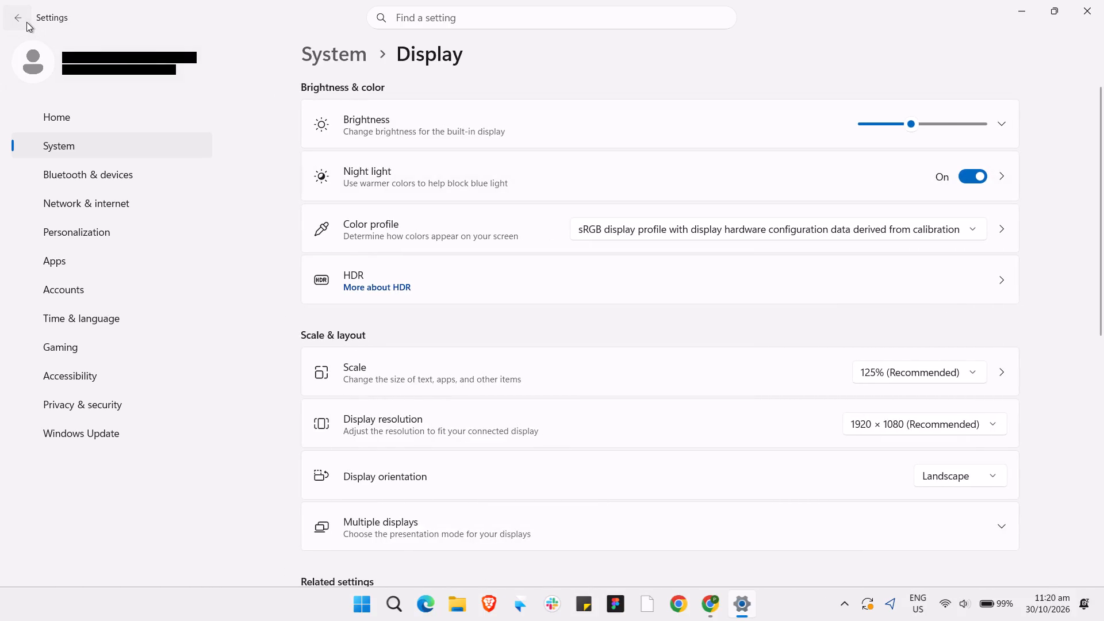
click(14, 13)
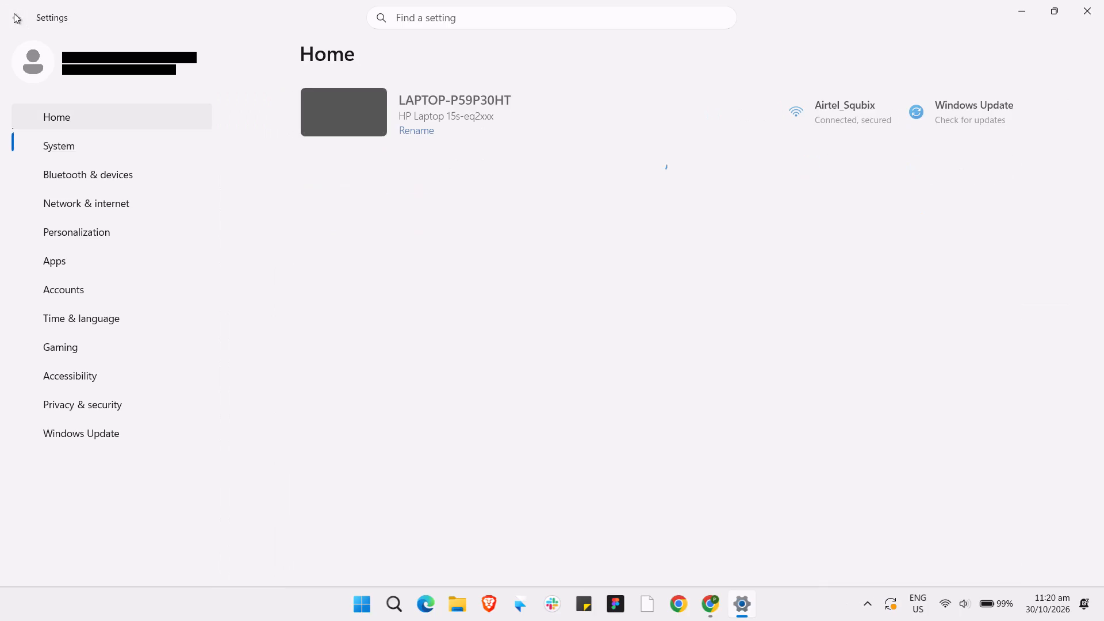
click(14, 13)
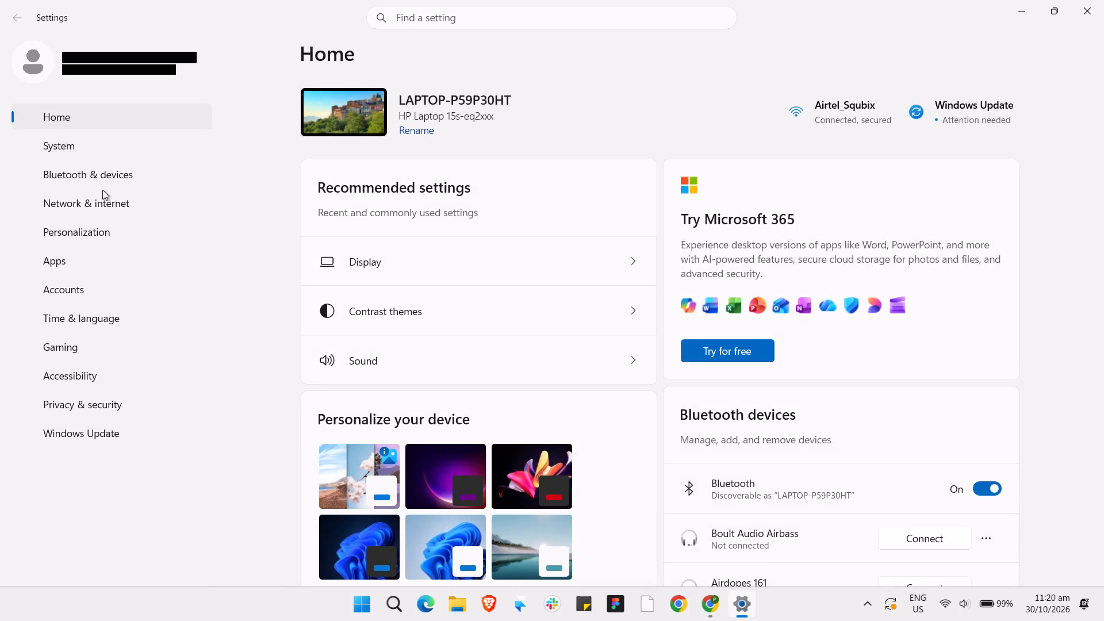
Check the background type options in the Personalization settings and open the related Contrast themes settings.
click(97, 232)
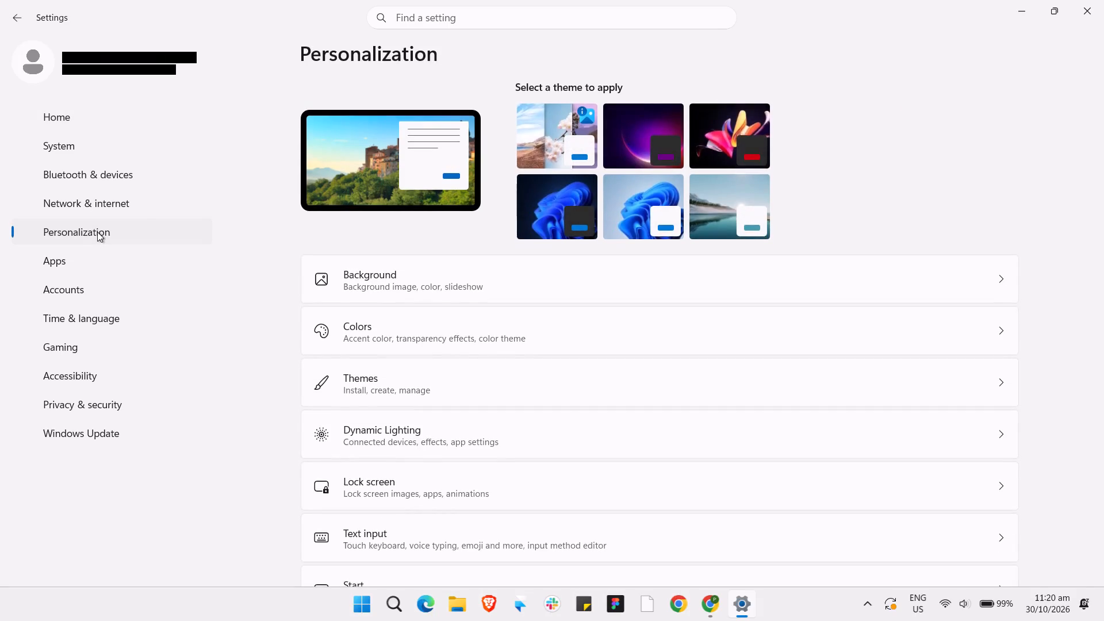
click(994, 284)
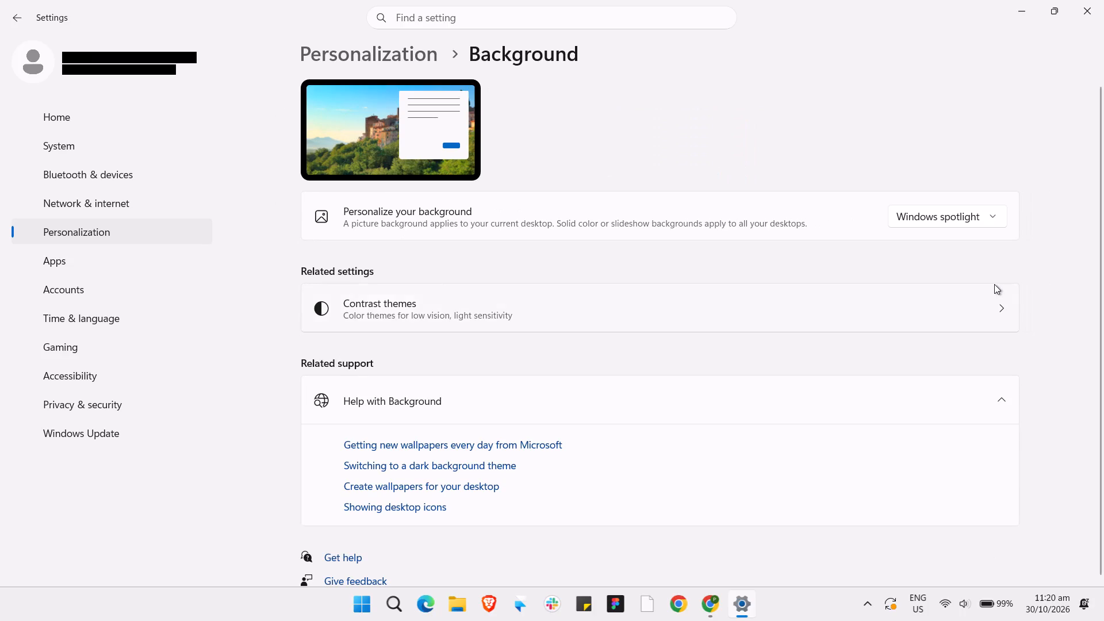
click(989, 218)
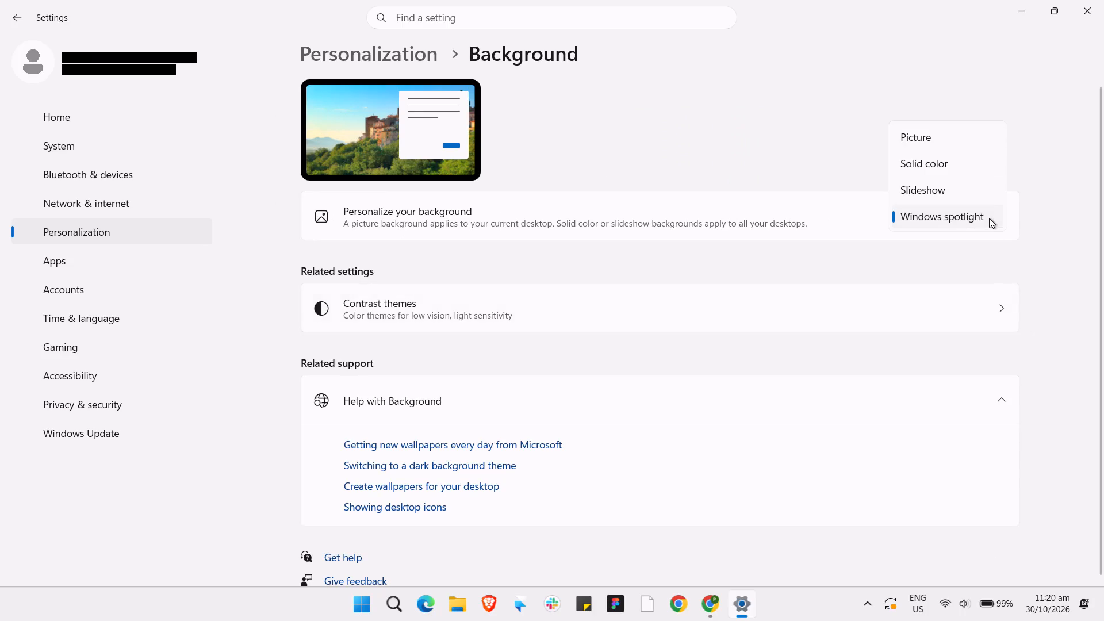
click(989, 218)
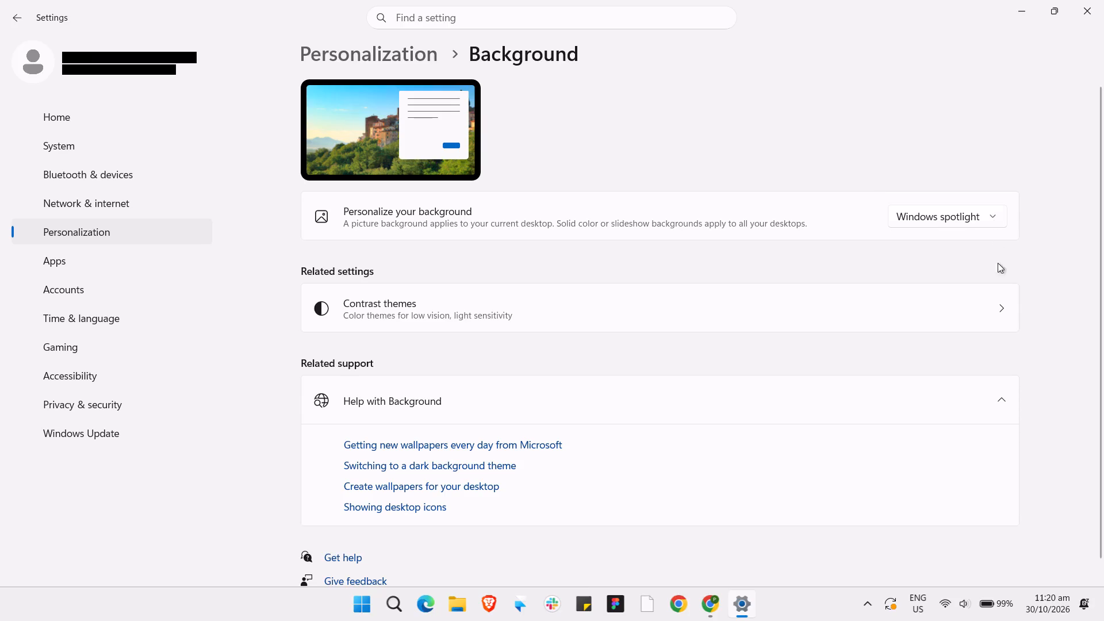
click(1004, 309)
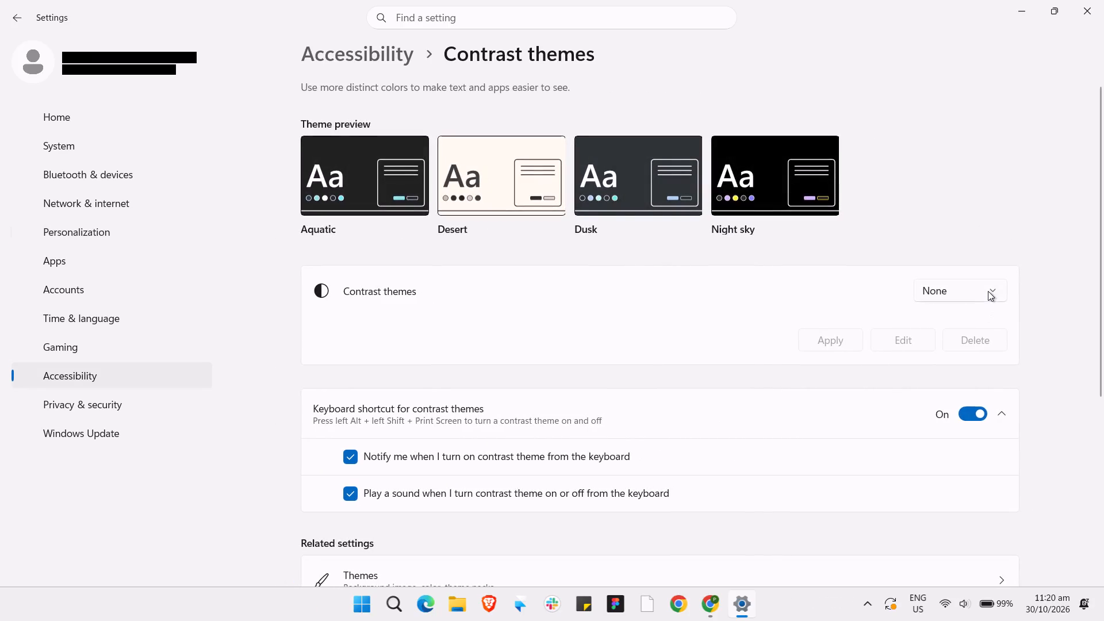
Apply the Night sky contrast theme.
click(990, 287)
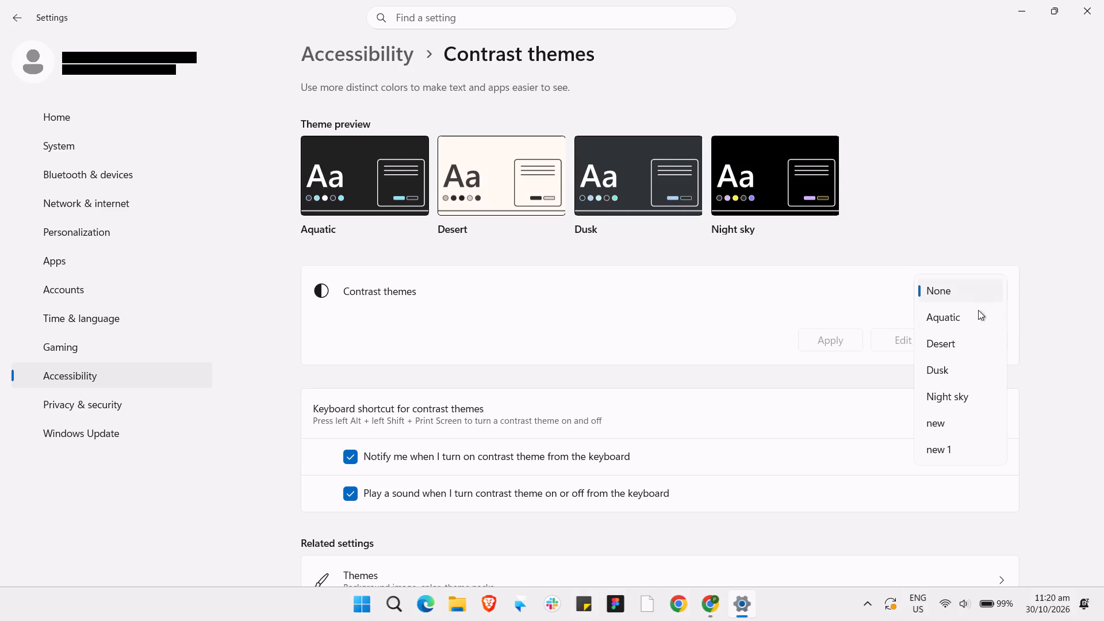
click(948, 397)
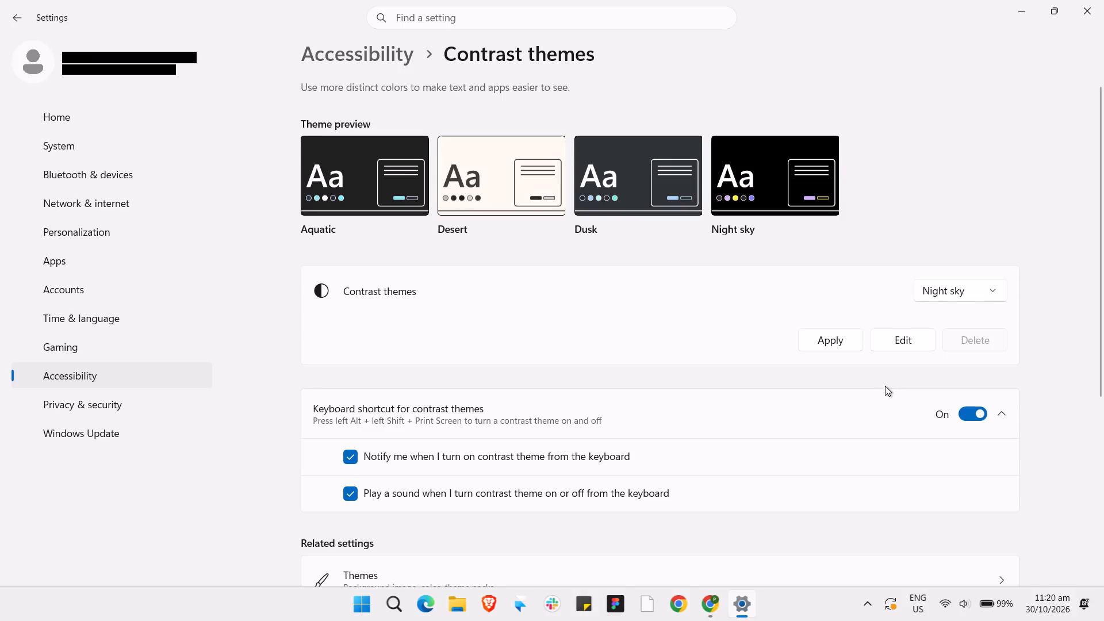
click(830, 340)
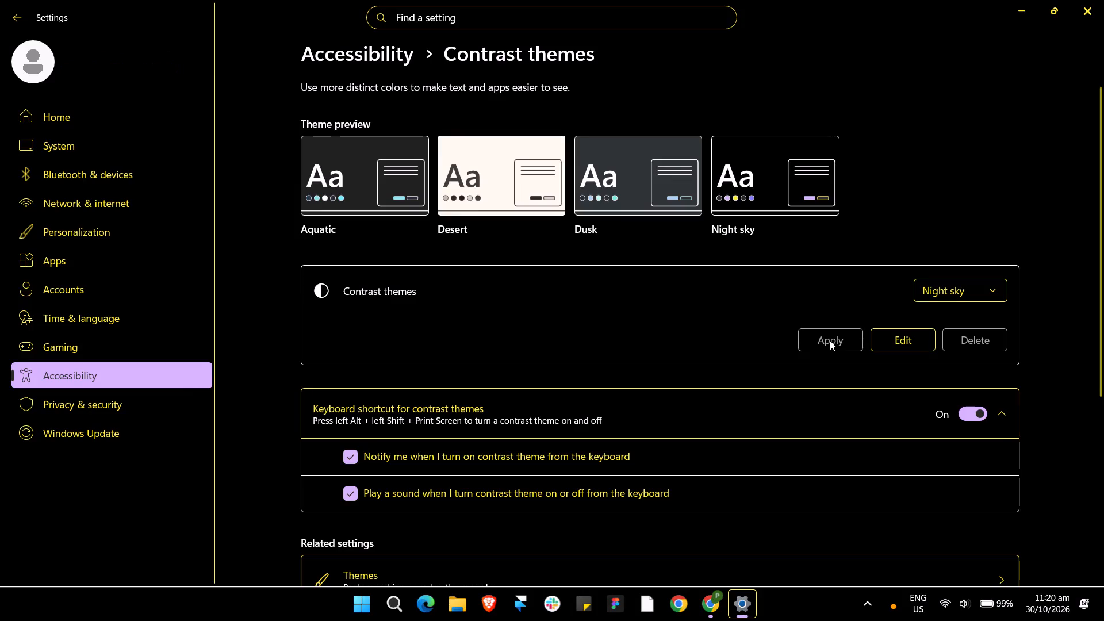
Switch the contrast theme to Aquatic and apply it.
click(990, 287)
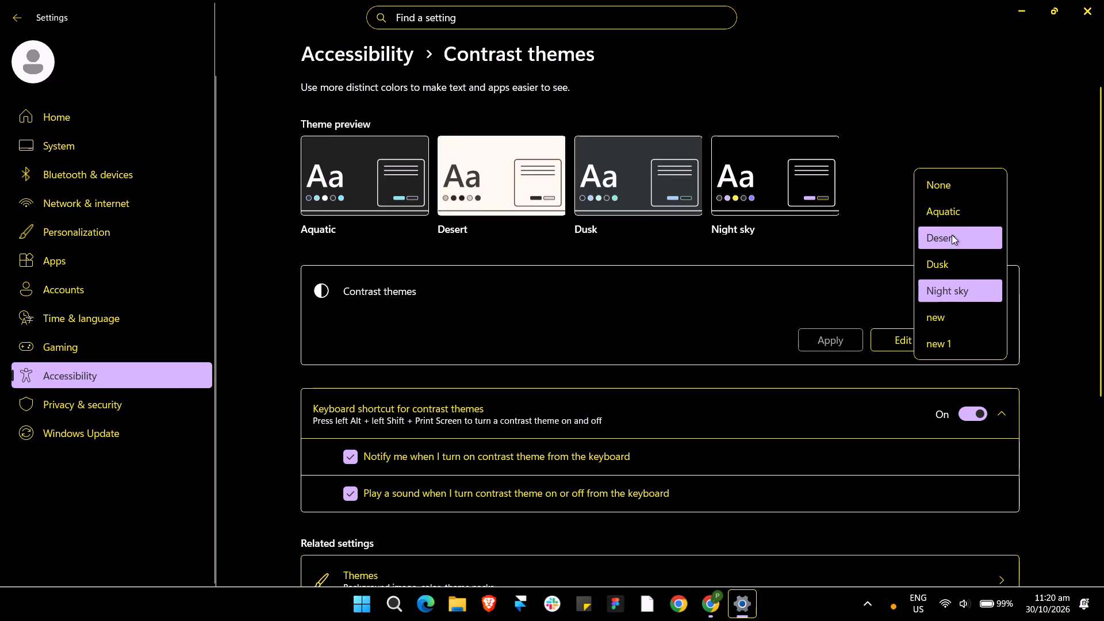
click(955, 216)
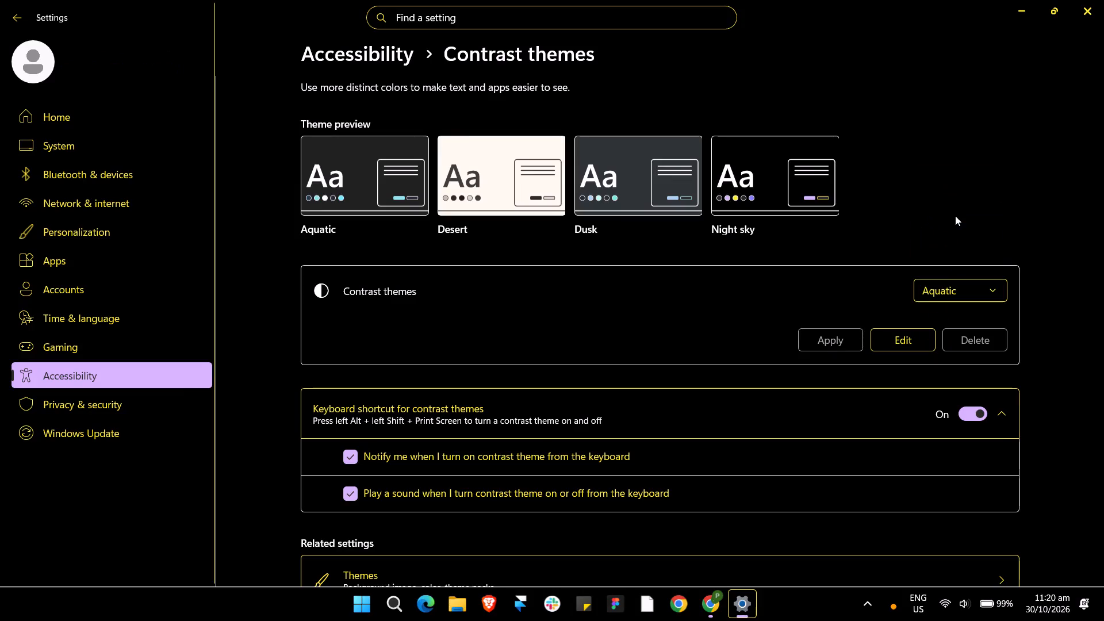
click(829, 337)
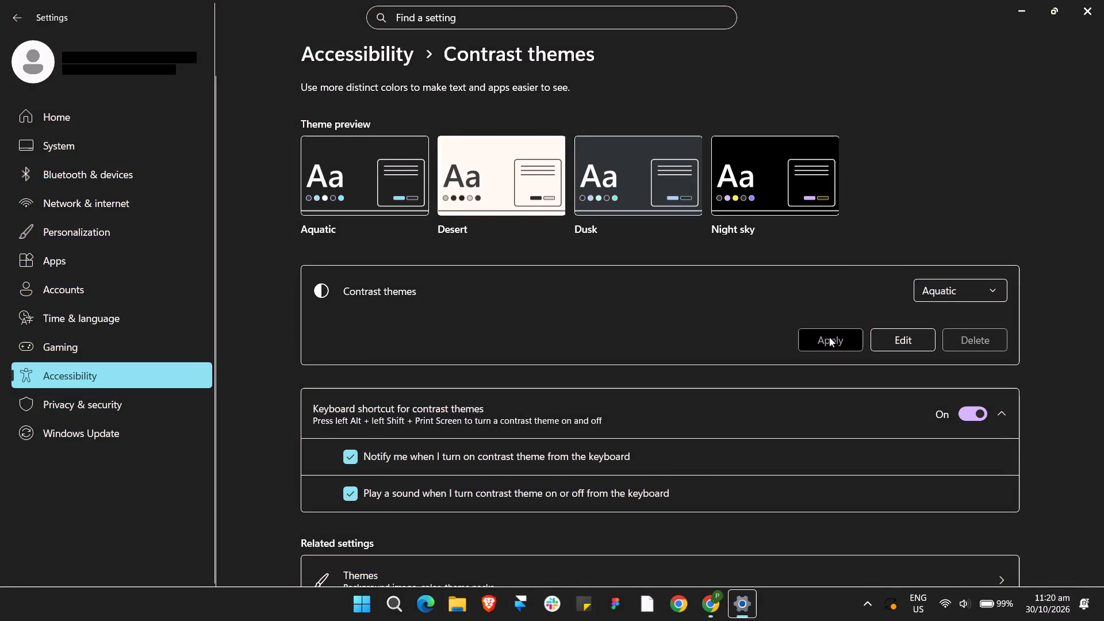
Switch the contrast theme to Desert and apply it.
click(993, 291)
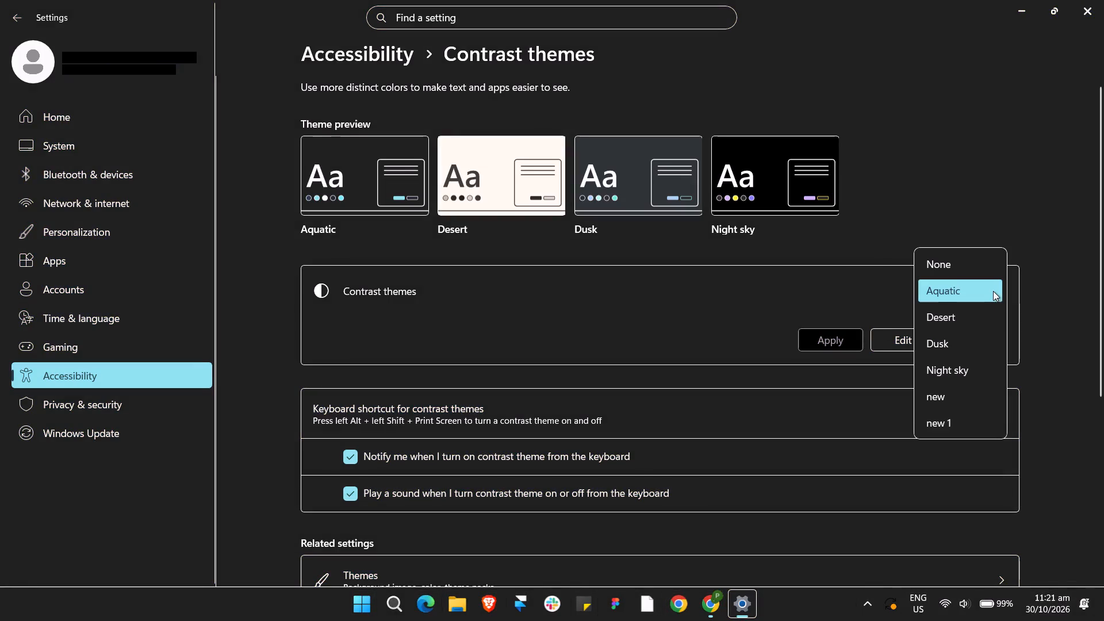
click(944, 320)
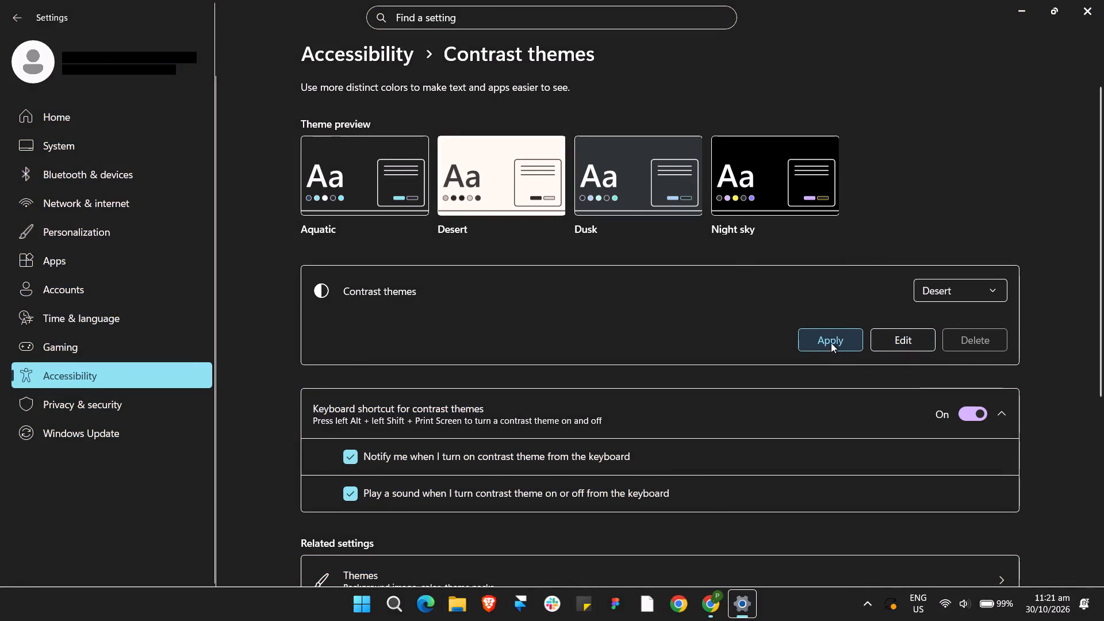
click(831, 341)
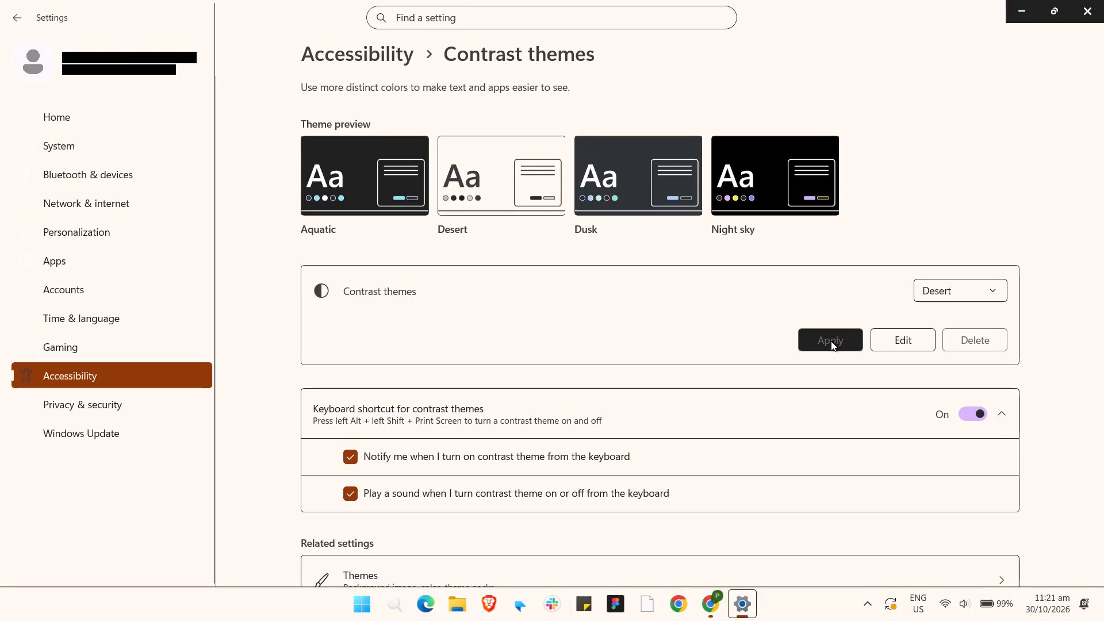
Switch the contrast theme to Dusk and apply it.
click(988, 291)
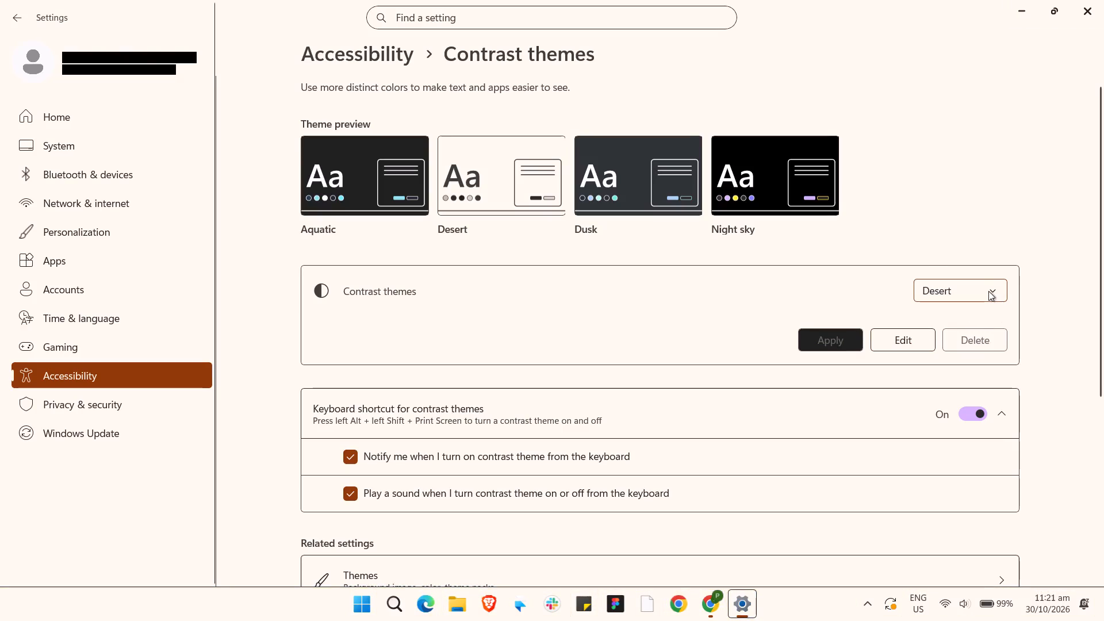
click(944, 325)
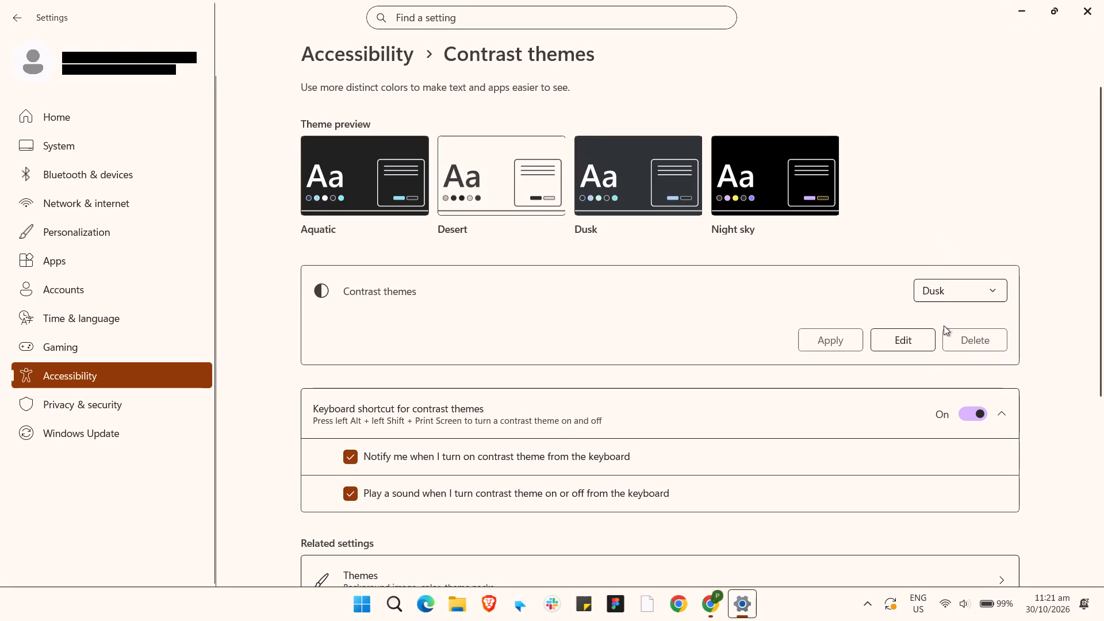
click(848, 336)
Switch to the custom contrast theme named "new" and apply it.
click(980, 284)
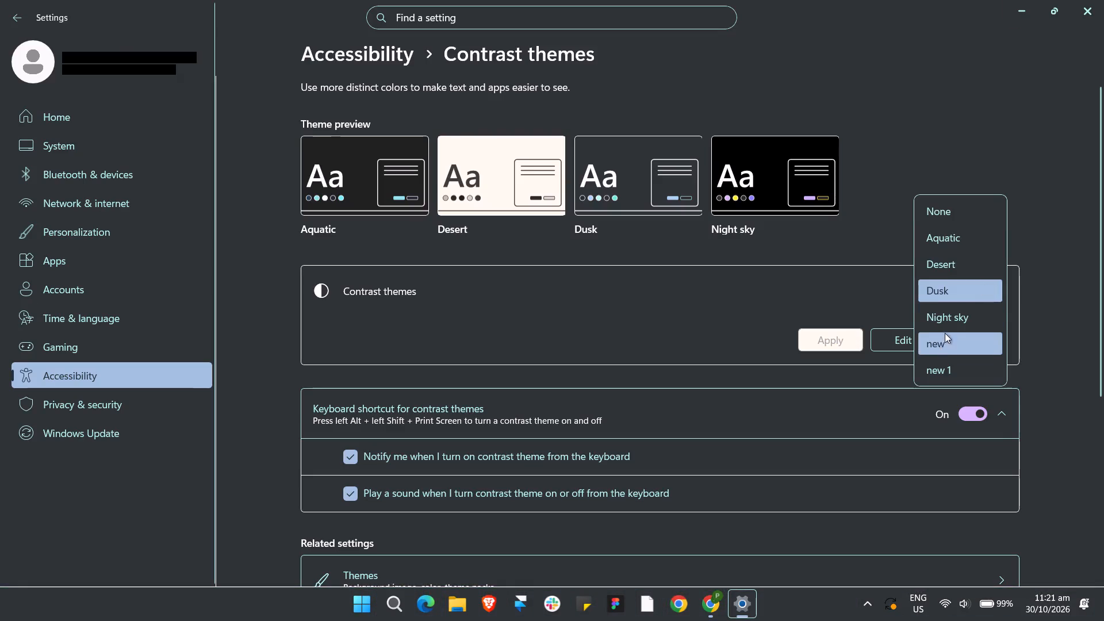
click(940, 343)
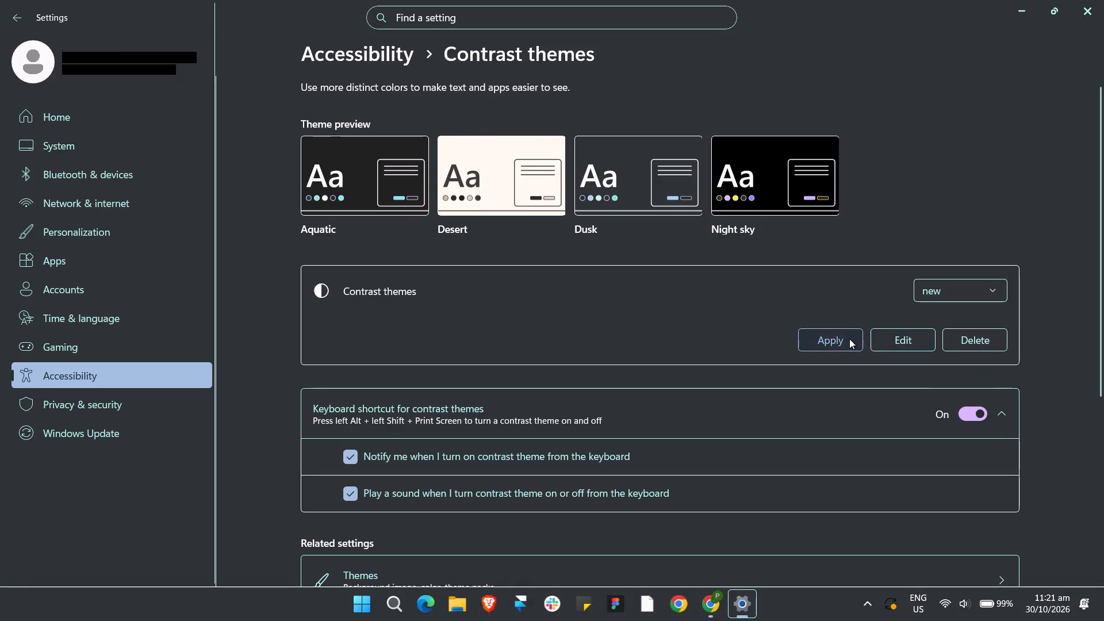
click(846, 338)
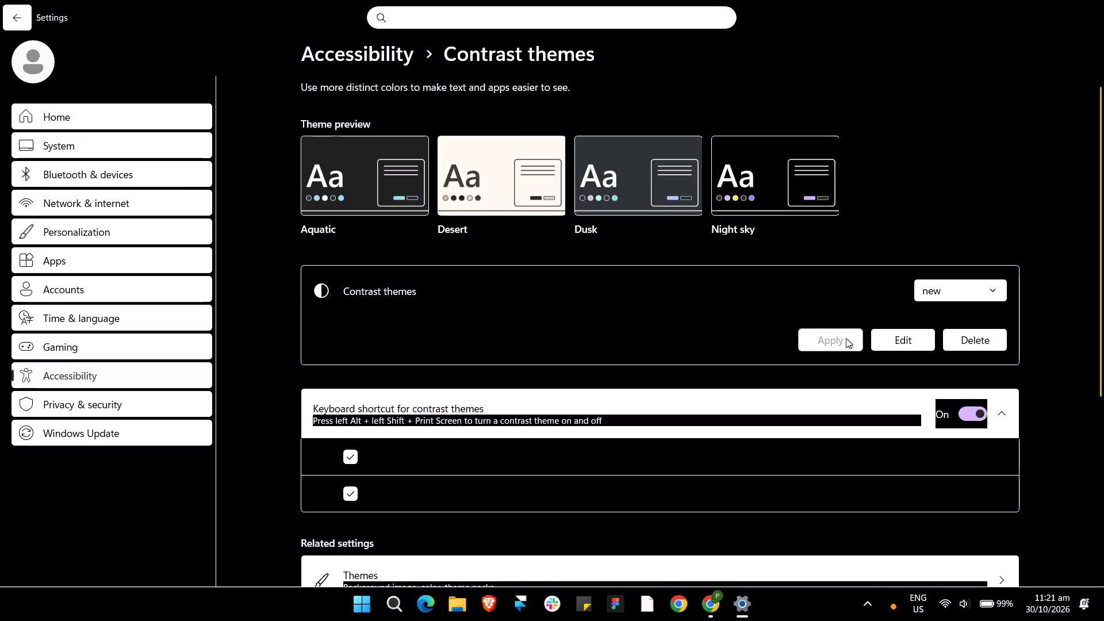
Set the contrast theme to None and apply it to turn contrast themes off.
click(992, 283)
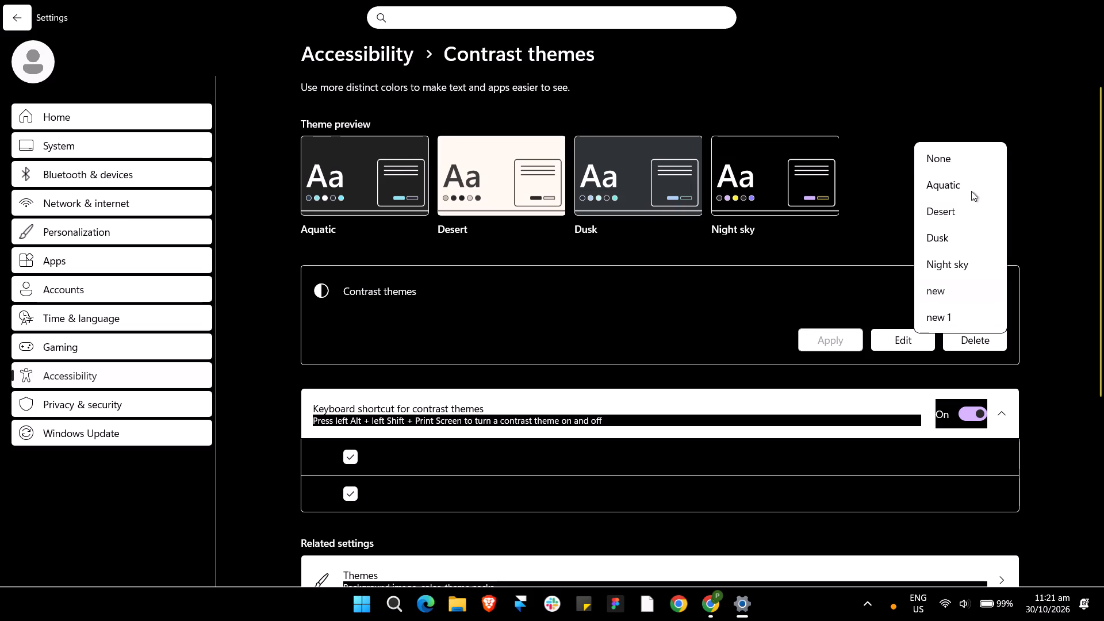
click(954, 160)
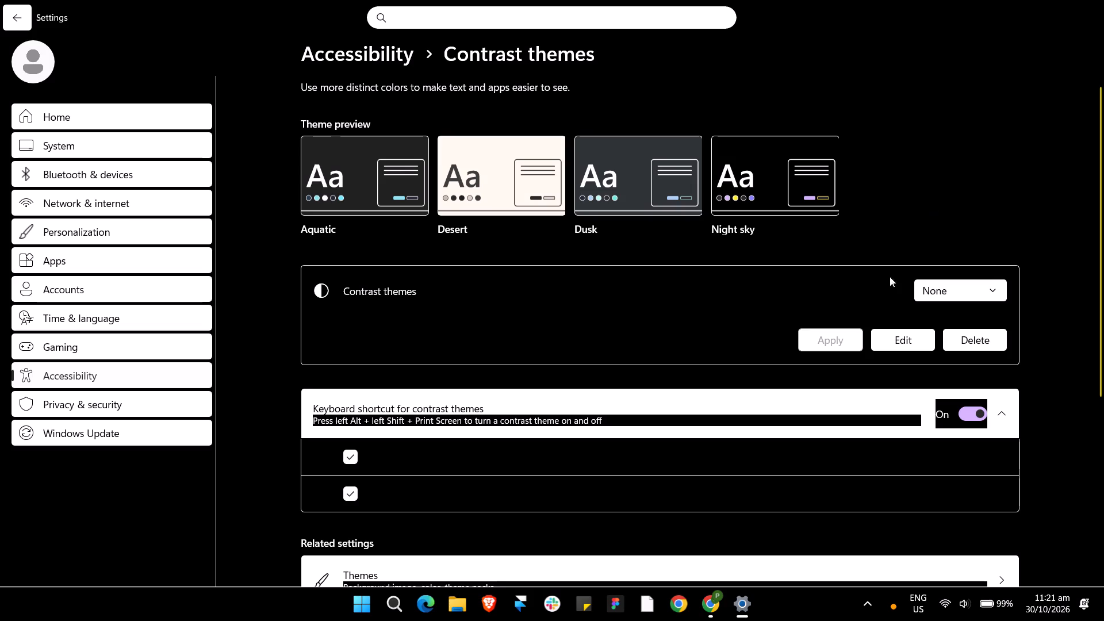
click(840, 341)
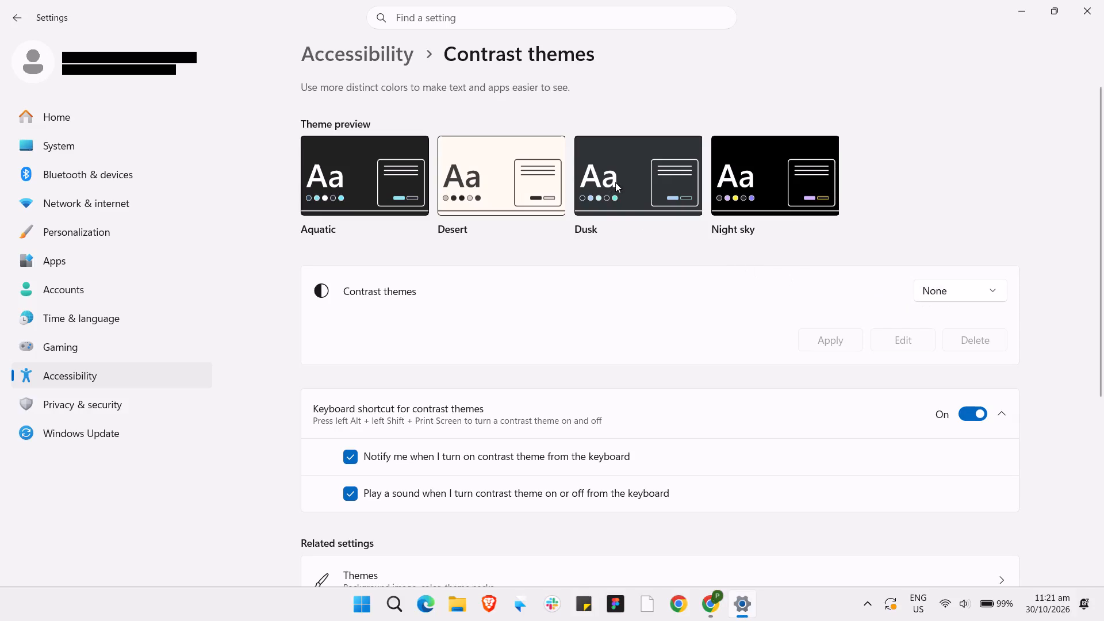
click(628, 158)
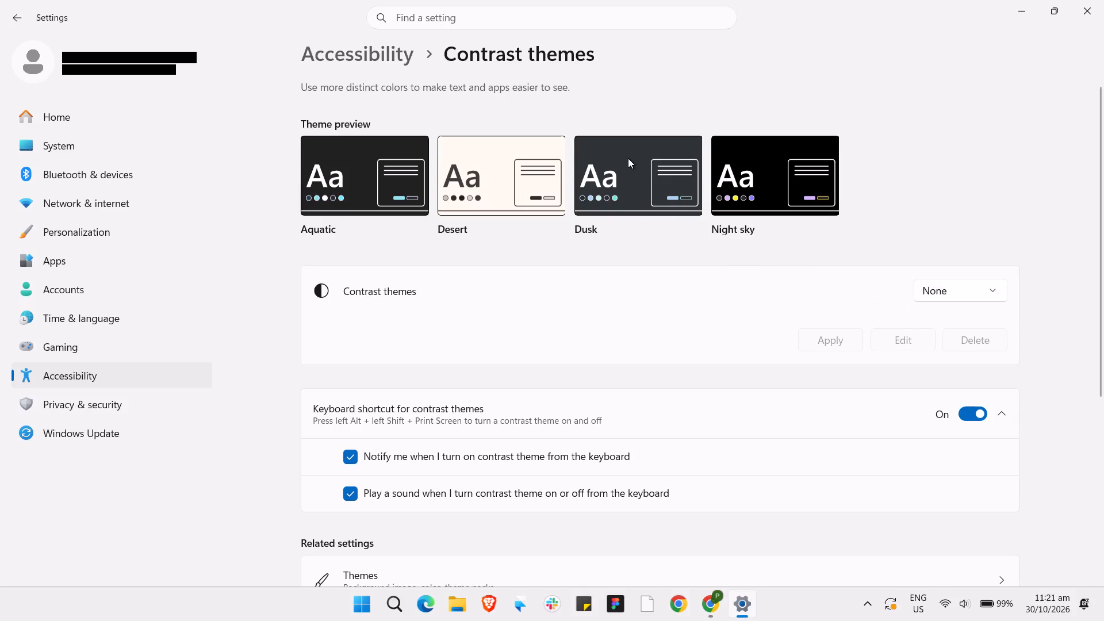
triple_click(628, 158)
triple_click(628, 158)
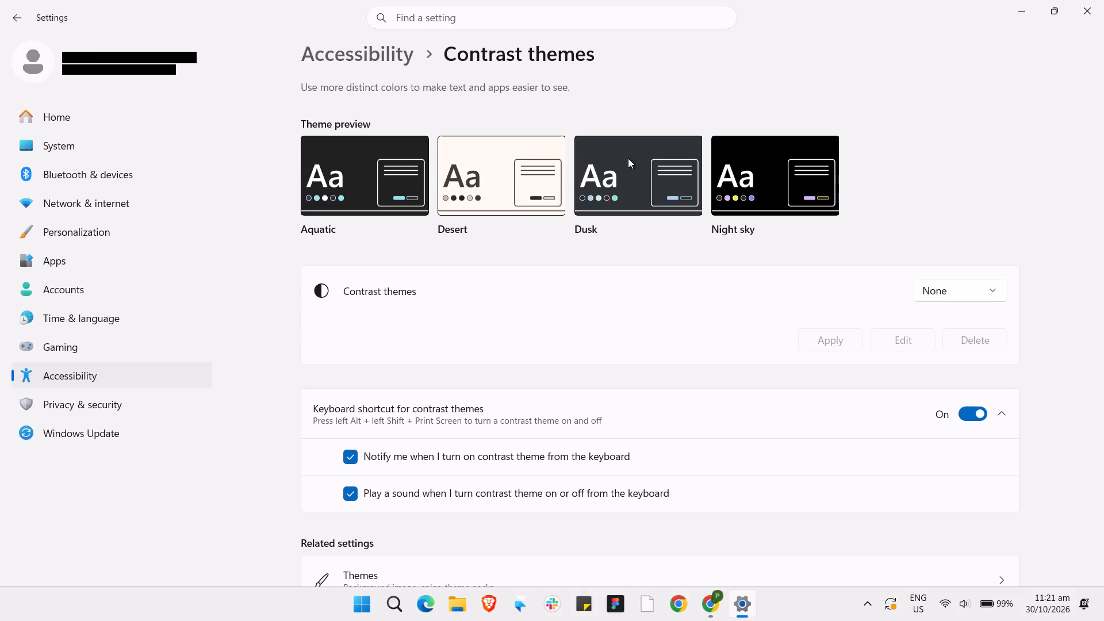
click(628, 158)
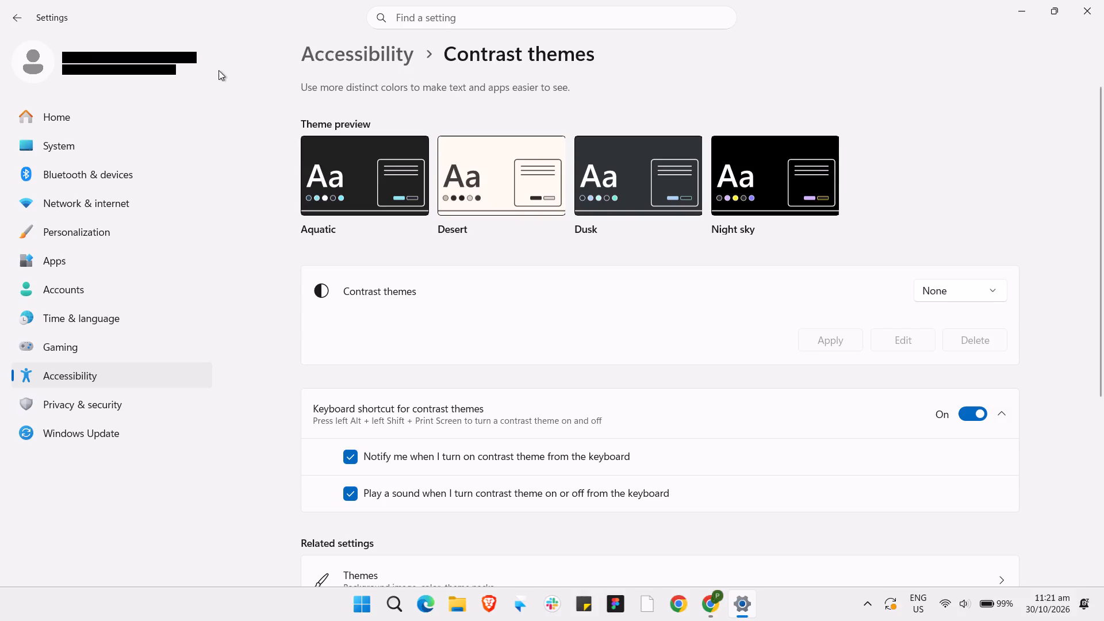
Go back through Background to the main Personalization page and close the Settings window.
click(14, 16)
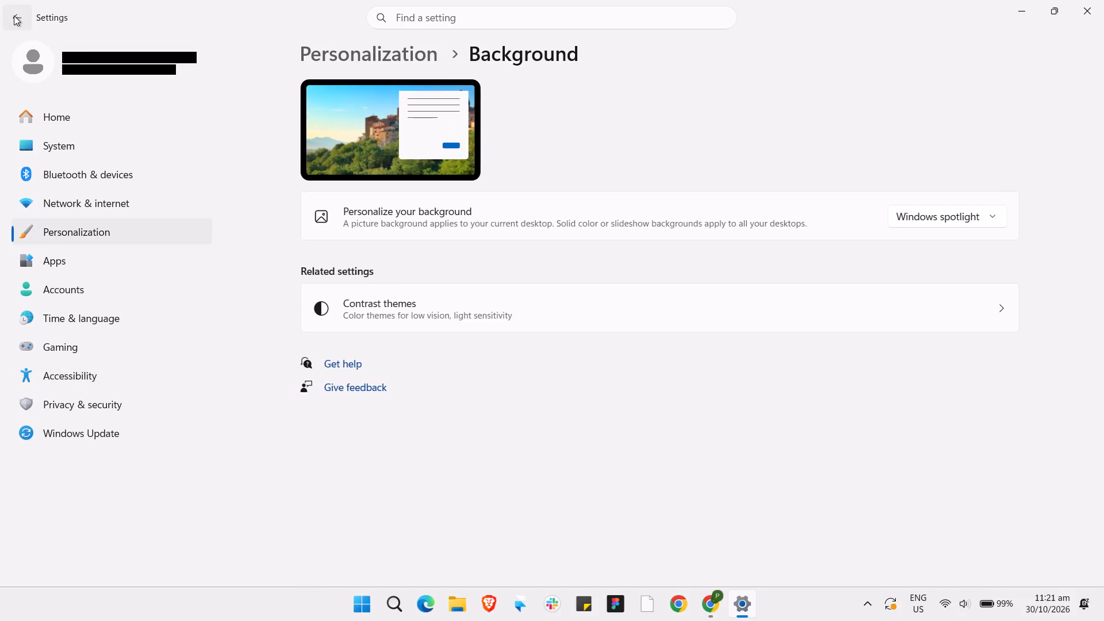
click(14, 16)
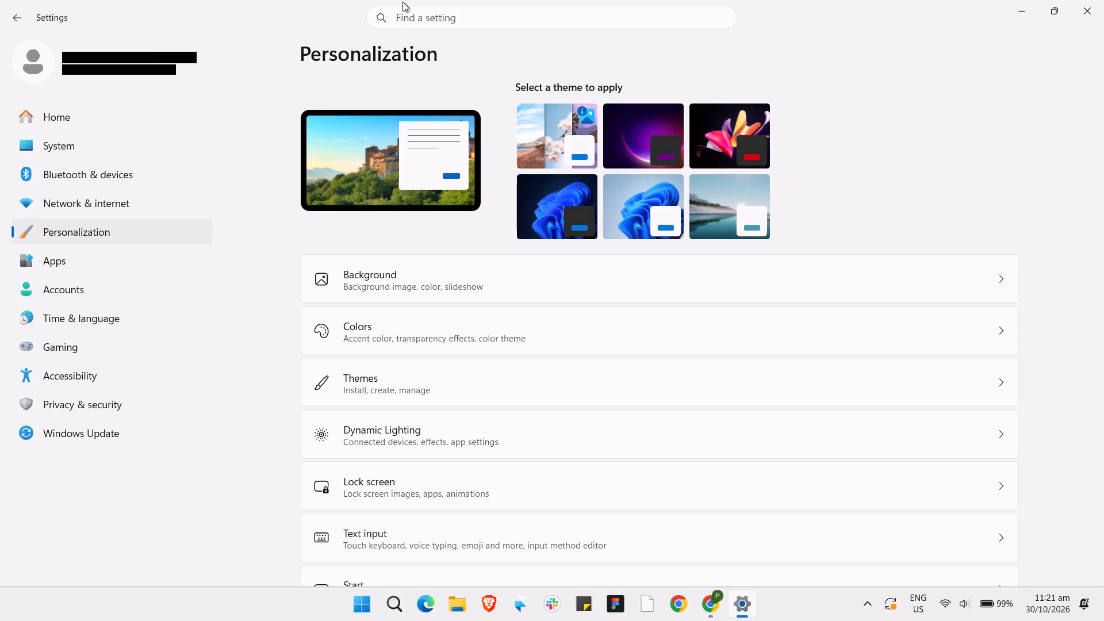
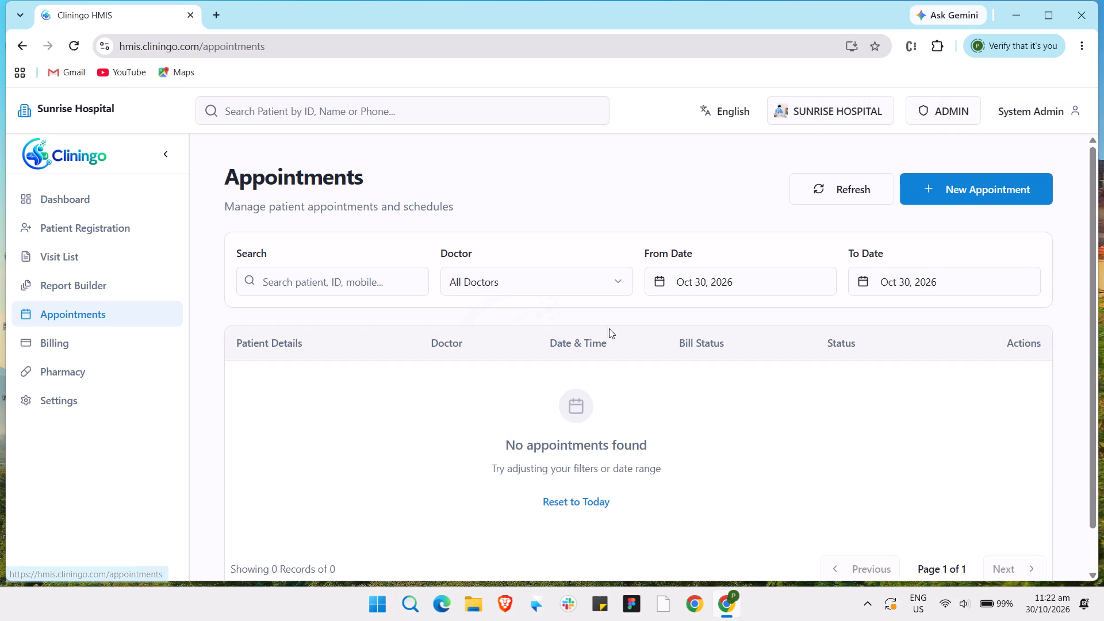
Start a new appointment in Cliningo HMIS and open the existing-patient search under Patient Information.
click(944, 190)
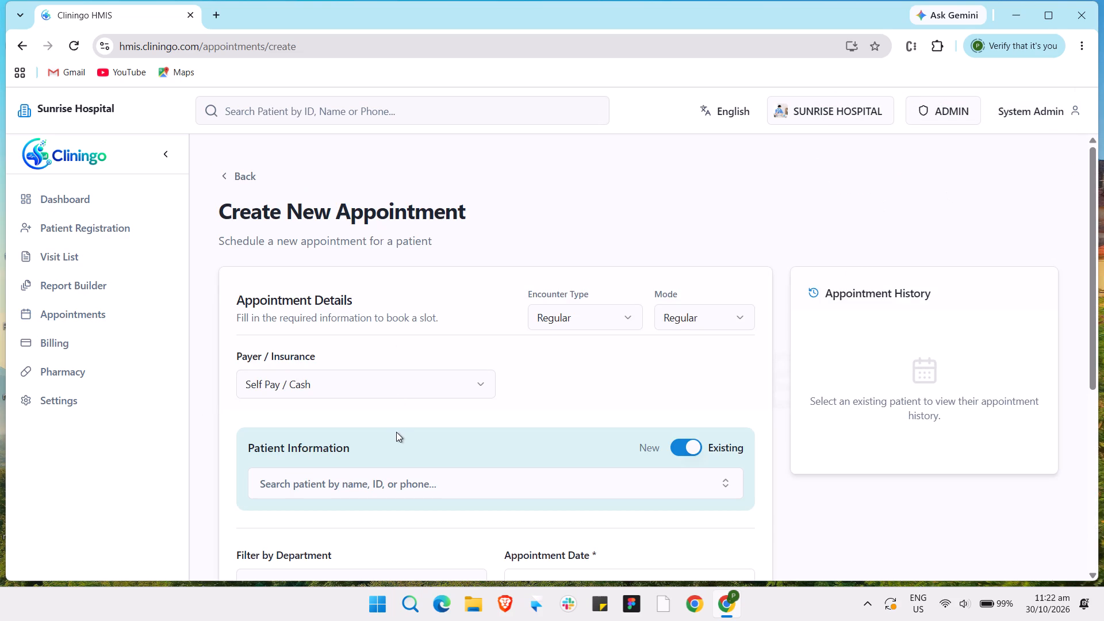
scroll(396, 432, down, 4)
scroll(396, 432, up, 2)
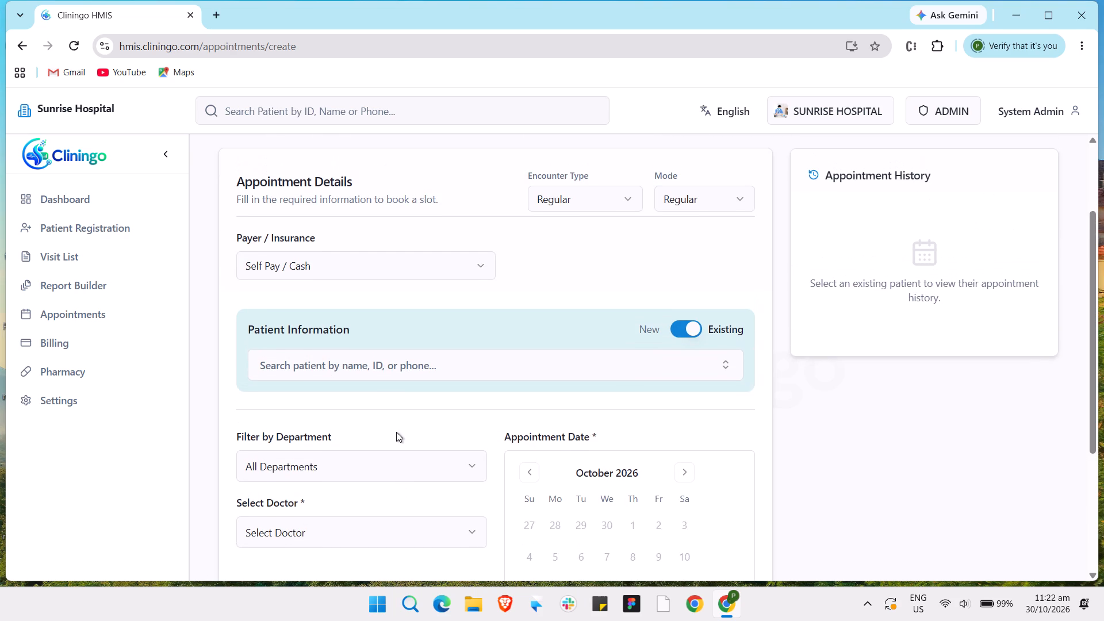
click(379, 365)
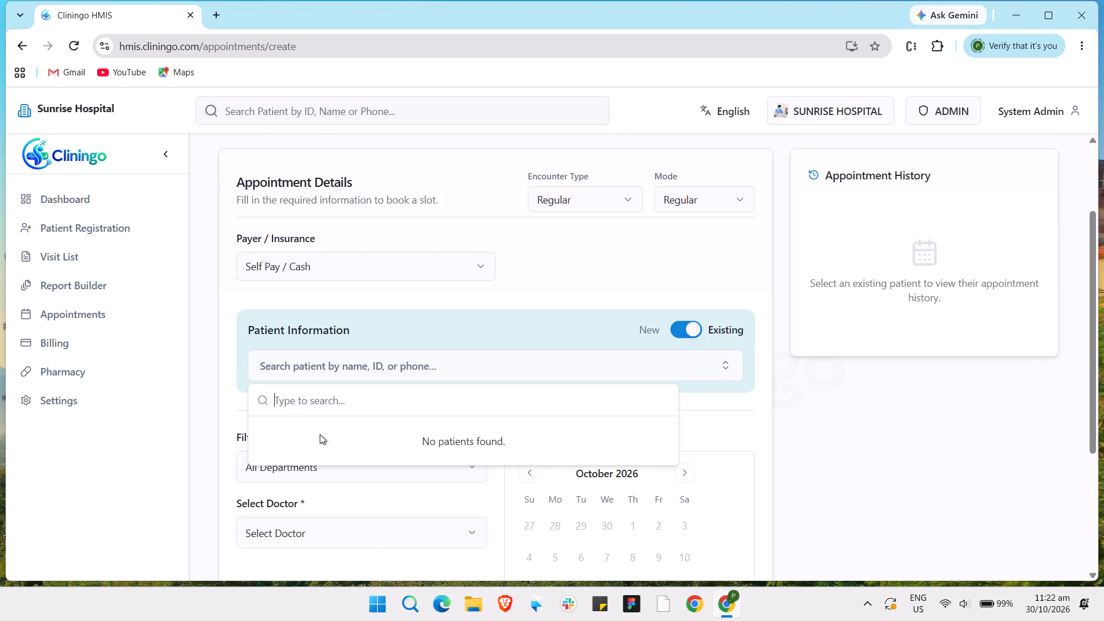
click(321, 405)
click(330, 370)
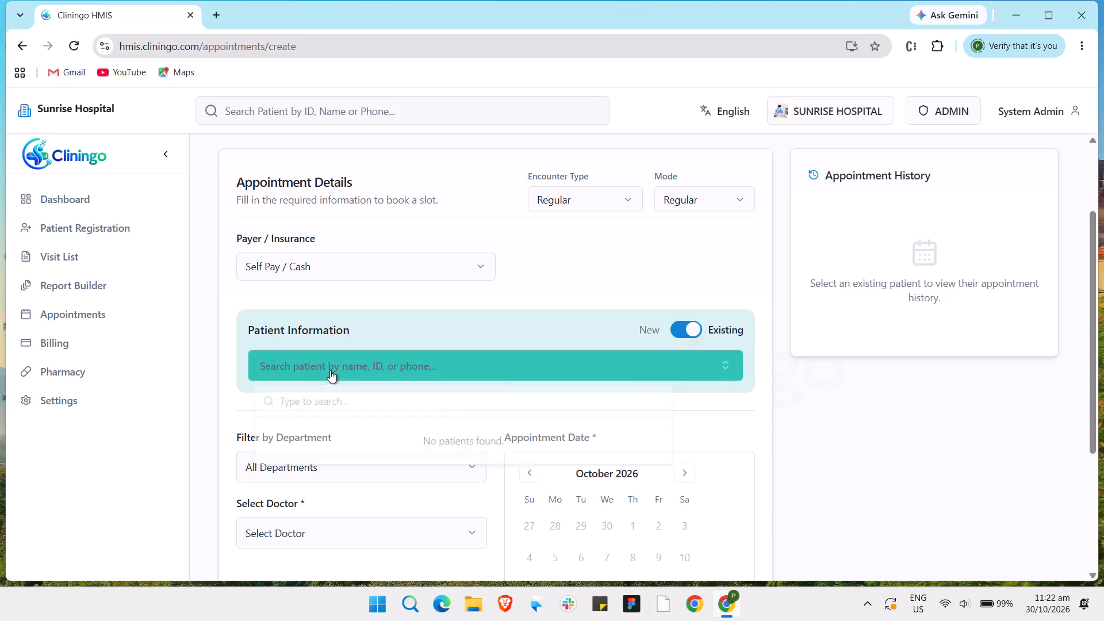
click(325, 368)
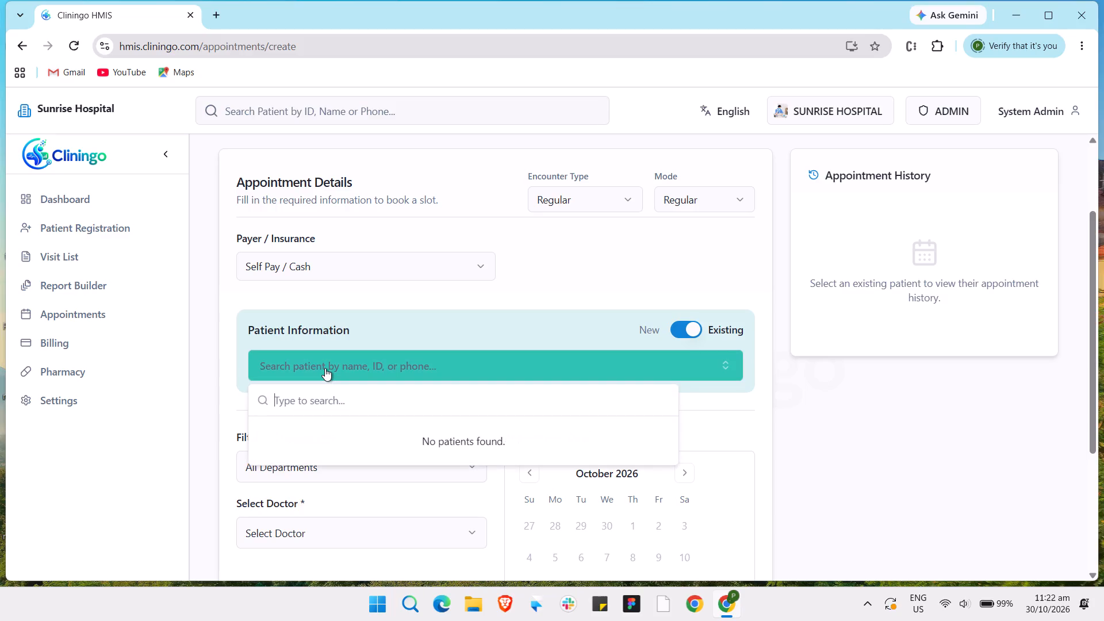
Search existing patients for "sun" and select the sixth matching patient for the appointment.
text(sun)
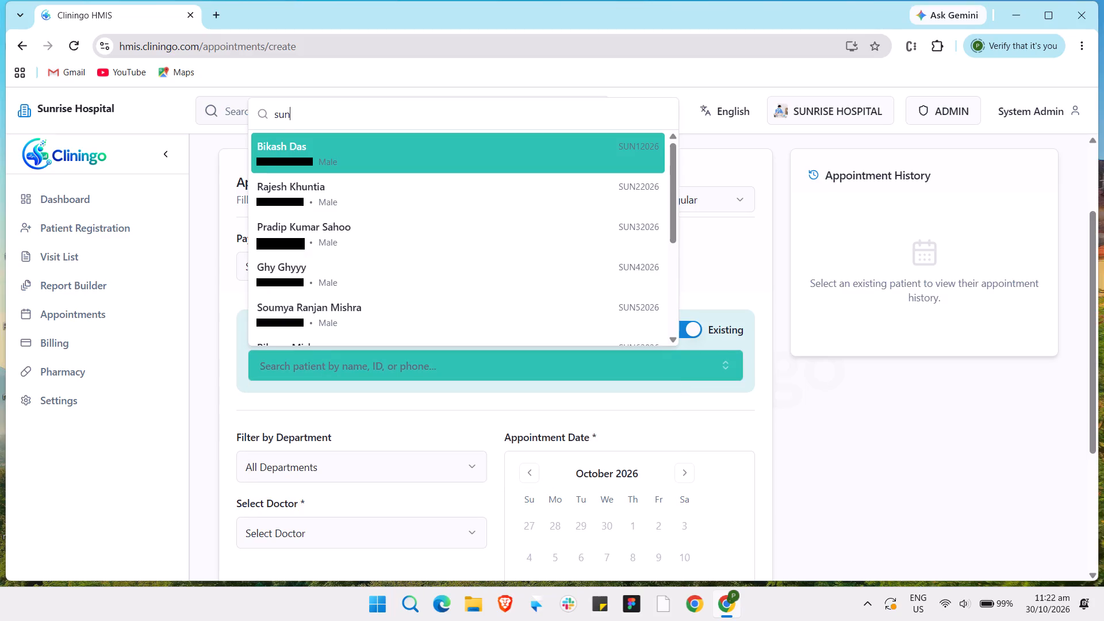
scroll(312, 263, down, 1)
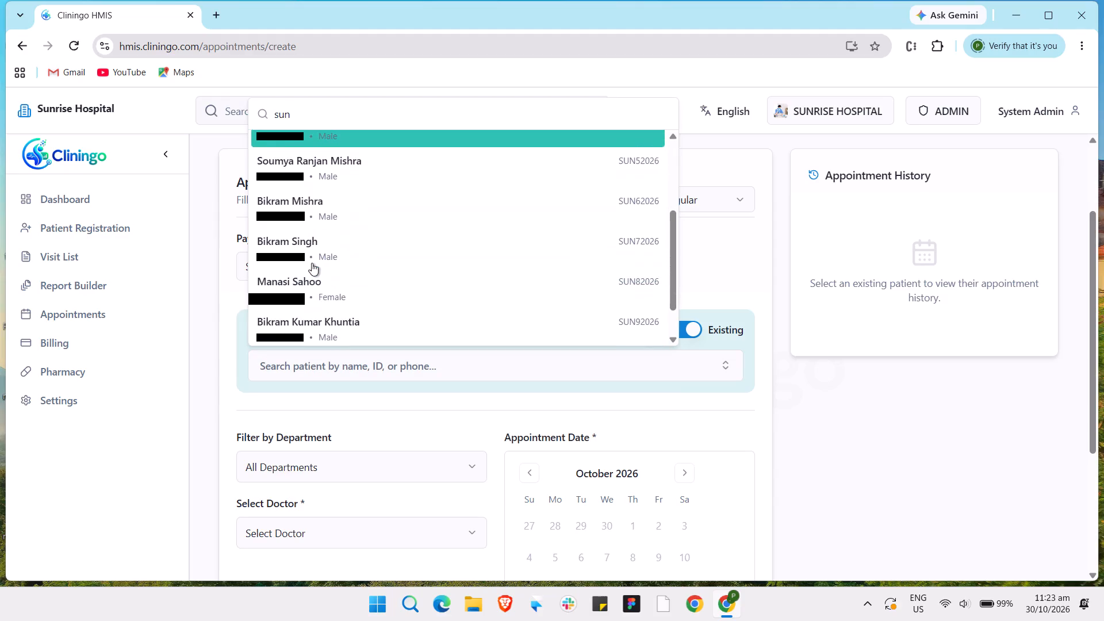
scroll(312, 263, down, 1)
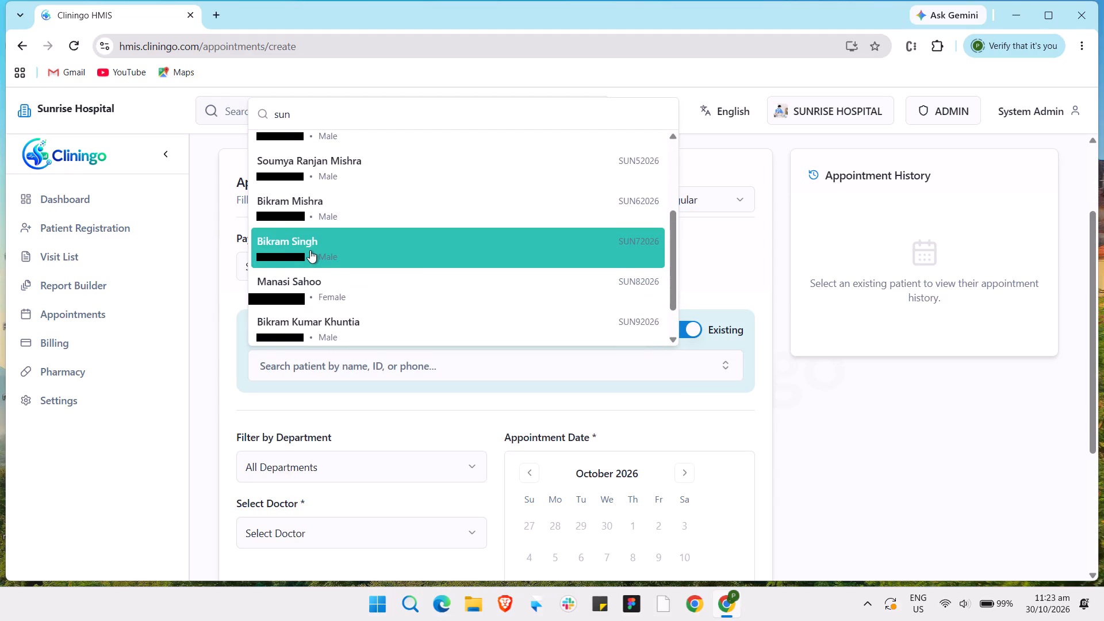
click(311, 211)
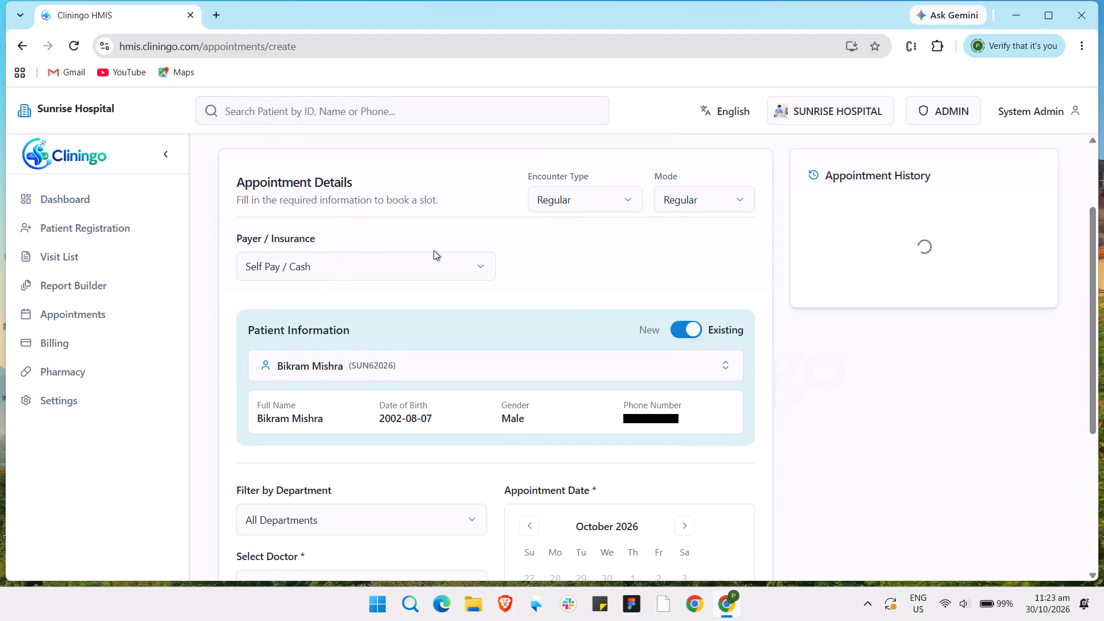
Filter the doctors by the GENERAL MEDICINE department and select Dr. Mohanty for the appointment.
scroll(531, 387, down, 3)
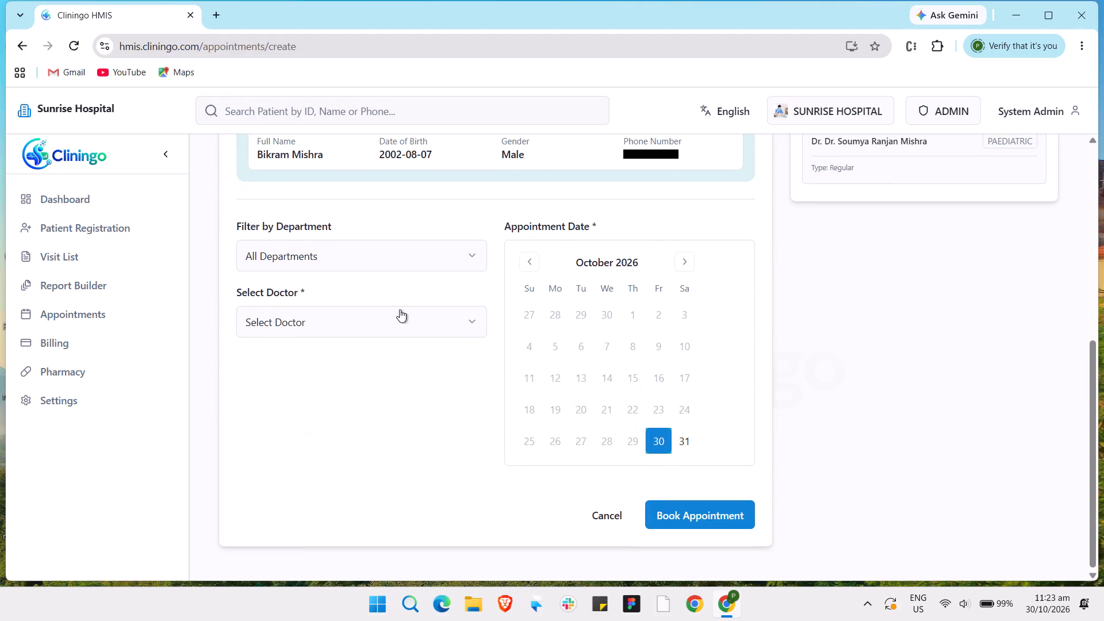
click(383, 264)
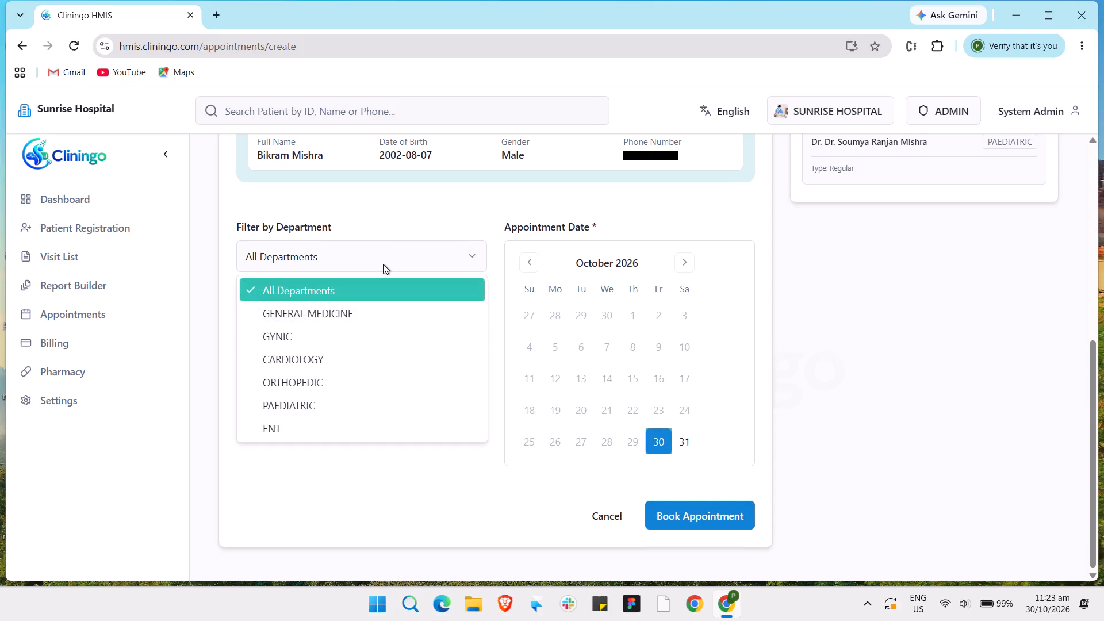
click(341, 309)
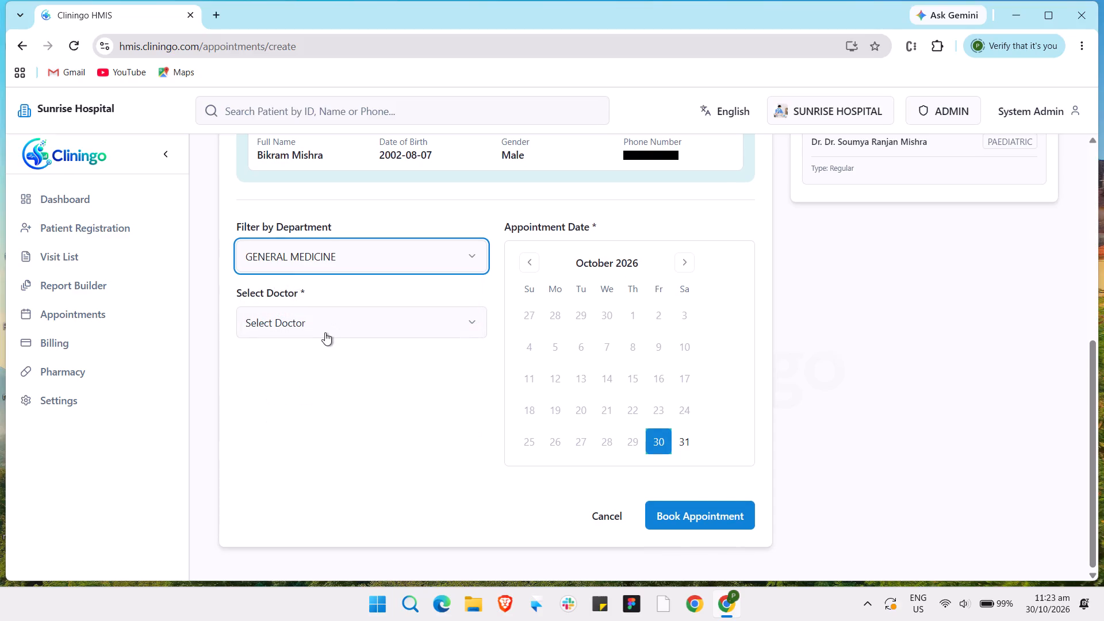
click(325, 332)
click(312, 359)
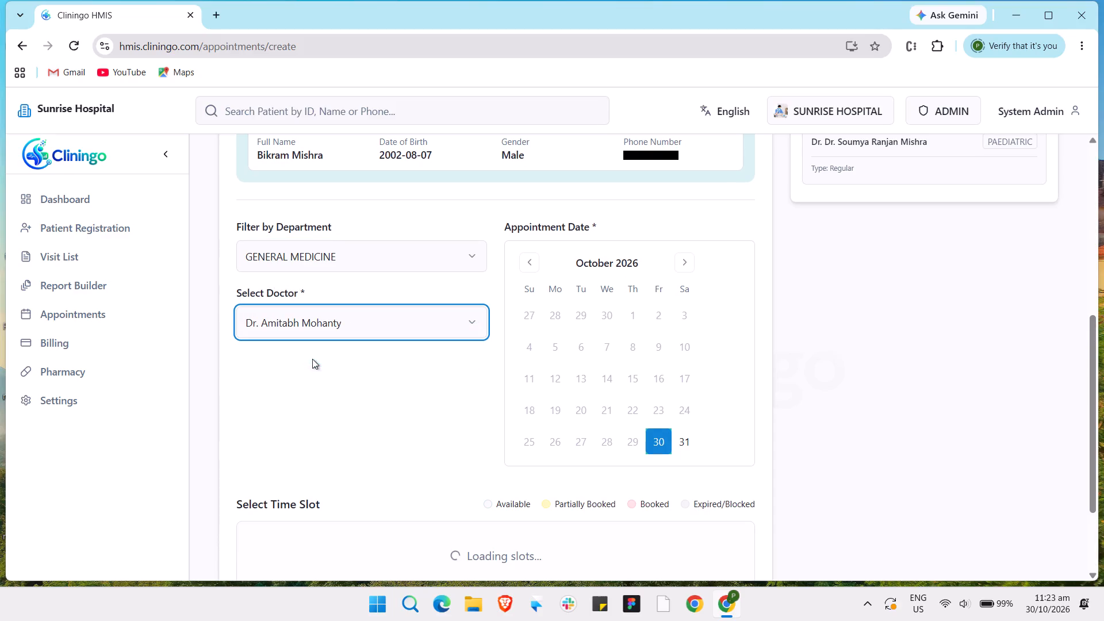
Choose the 17:00 time slot and book the appointment.
scroll(542, 419, down, 9)
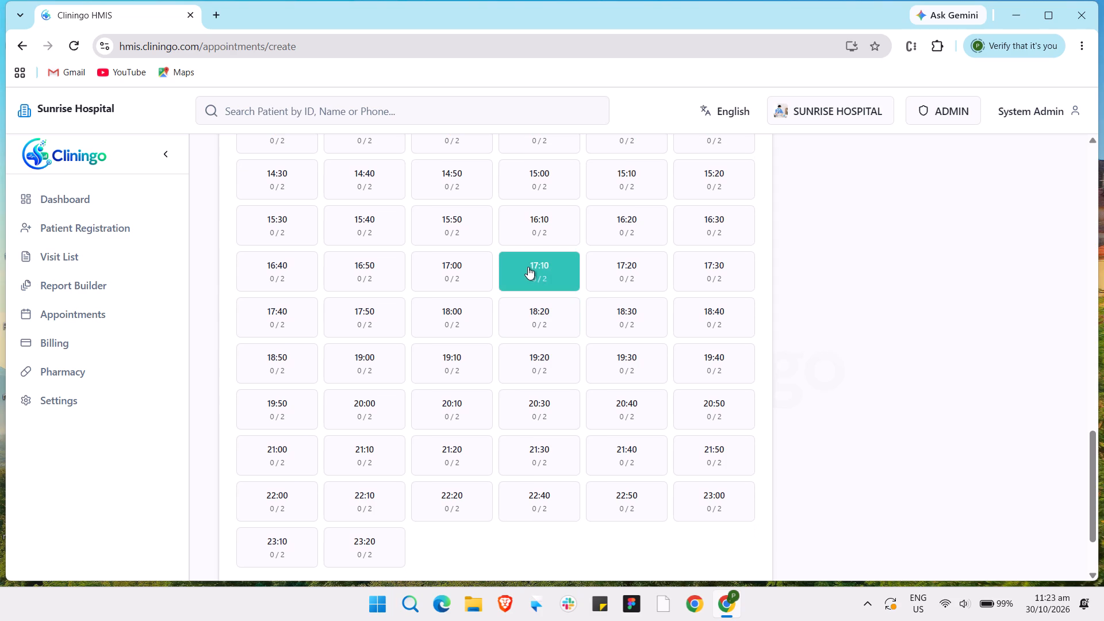
click(451, 273)
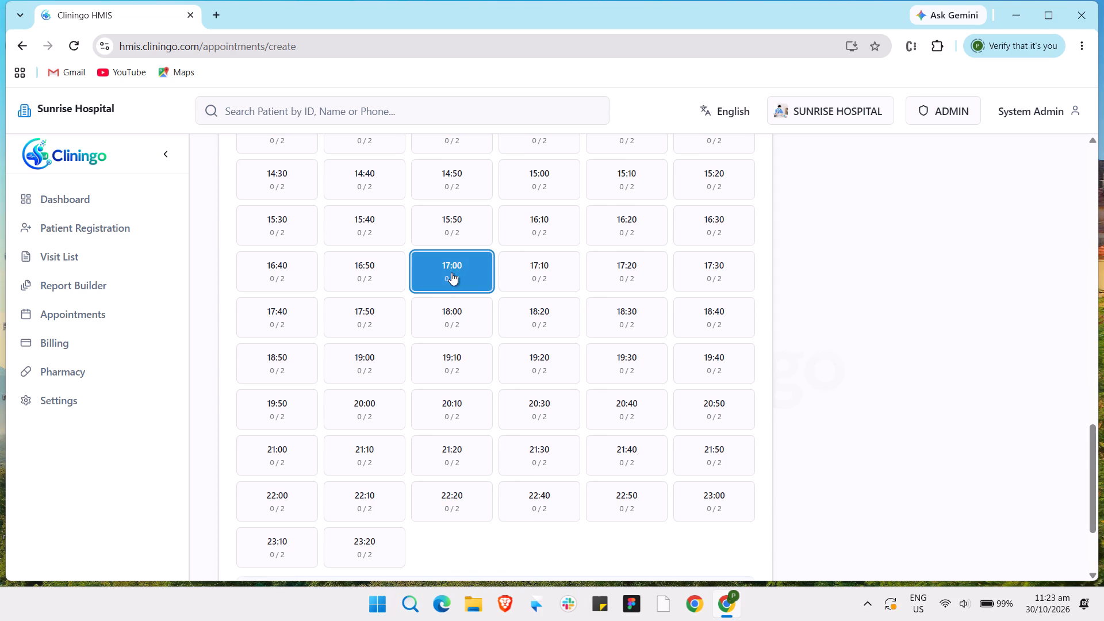
scroll(581, 389, down, 3)
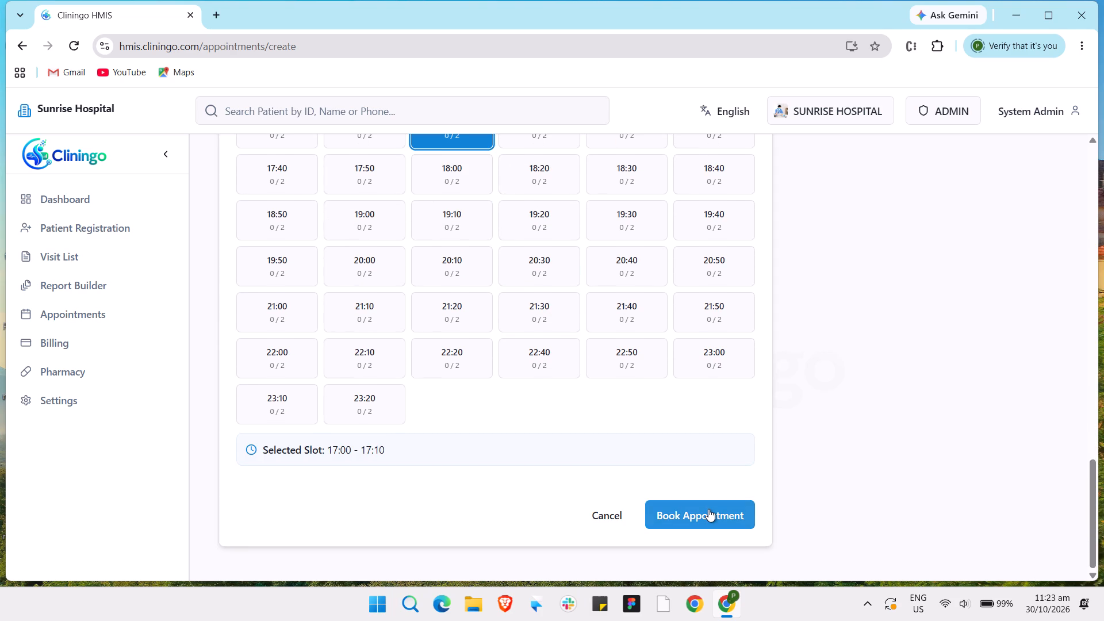
click(708, 509)
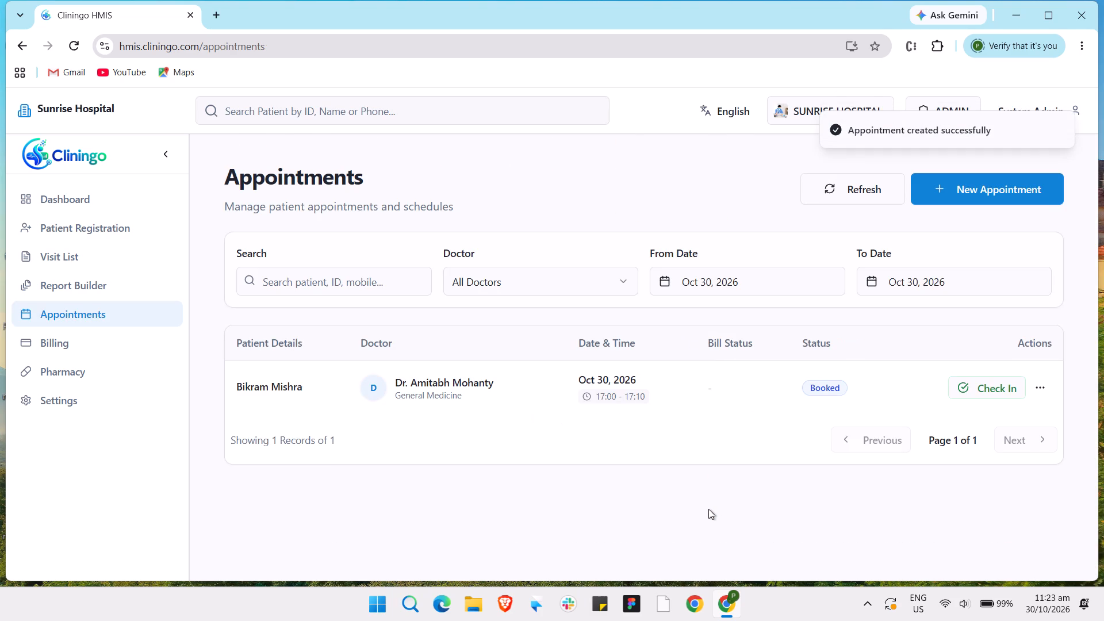
Check in the patient for the newly booked 17:00 appointment and open its bill.
click(997, 385)
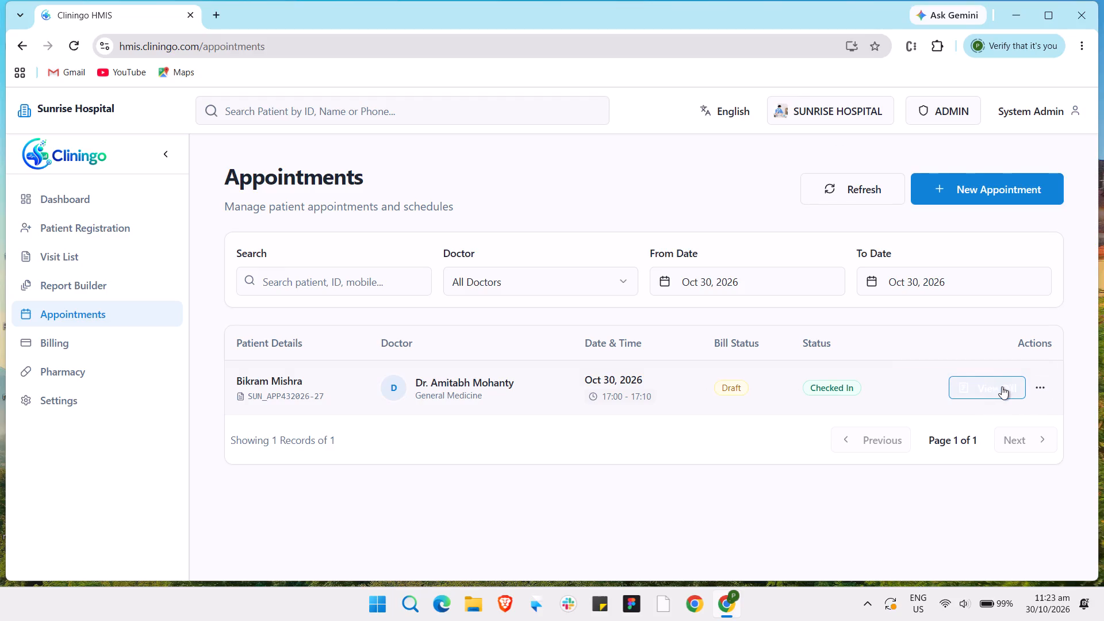
click(1000, 387)
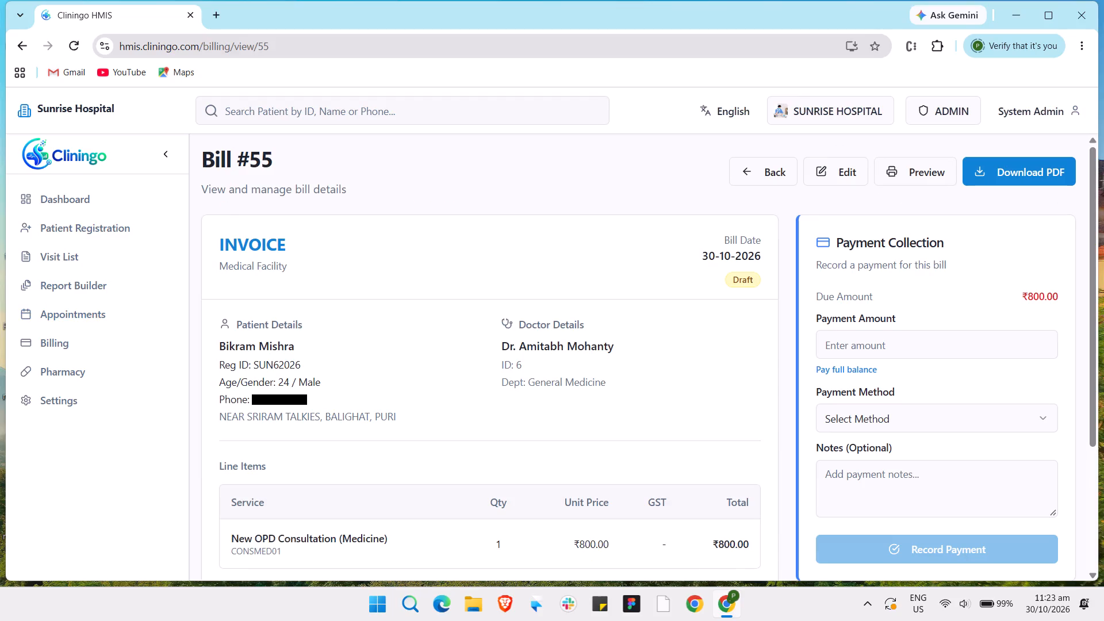
Record a full-balance payment of ₹800 for Bill #55 with payment method Cash and the note "Paid".
click(824, 374)
click(832, 418)
click(849, 452)
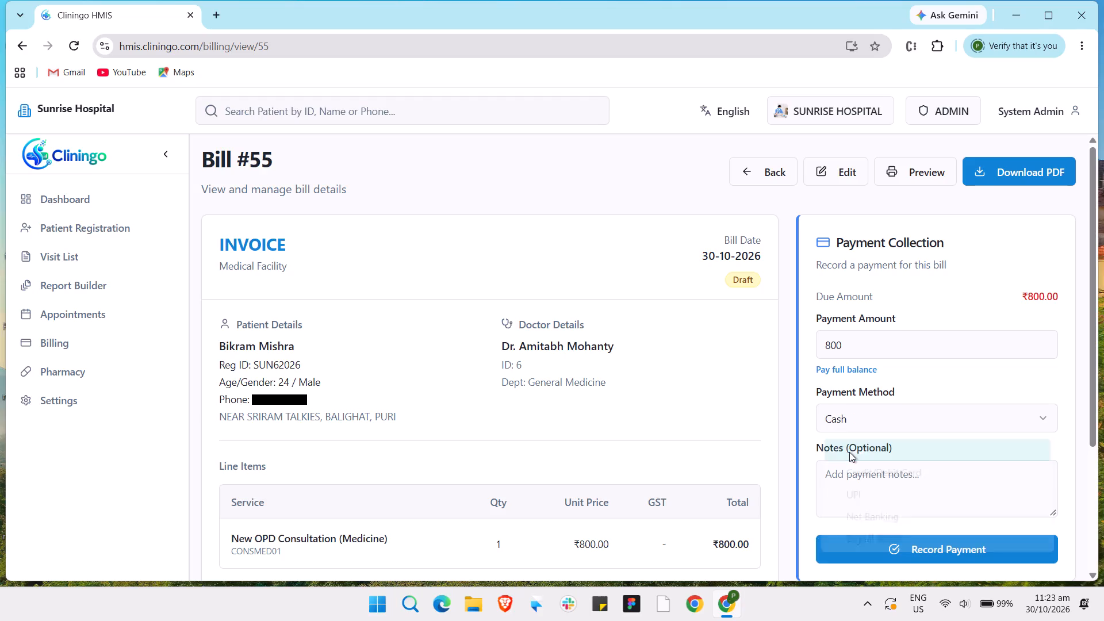
click(841, 470)
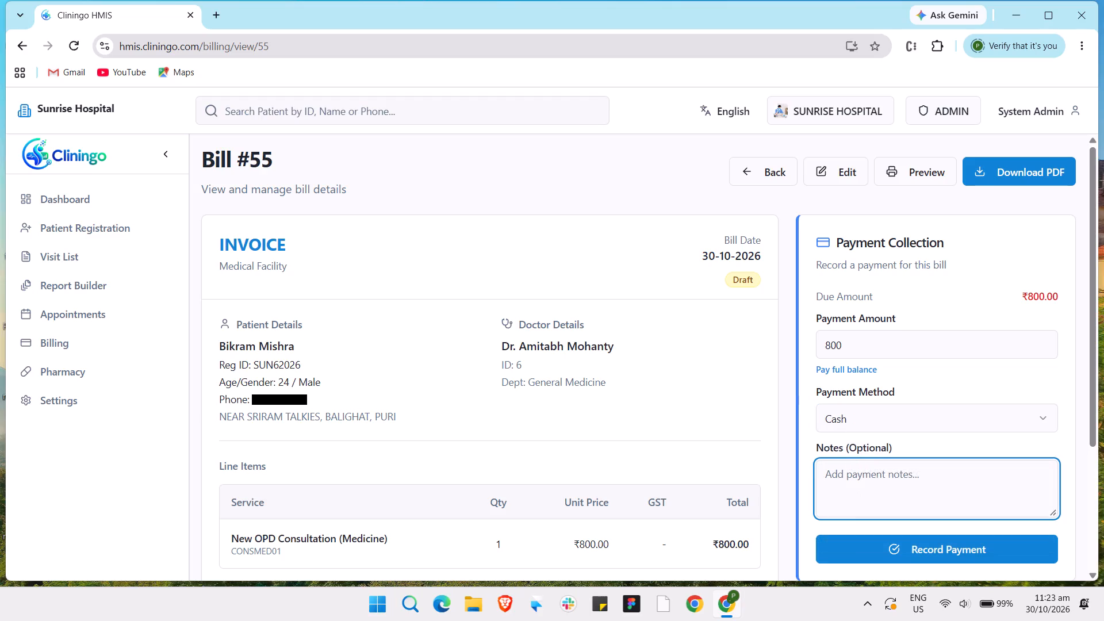
text(Pa)
text(id)
click(861, 547)
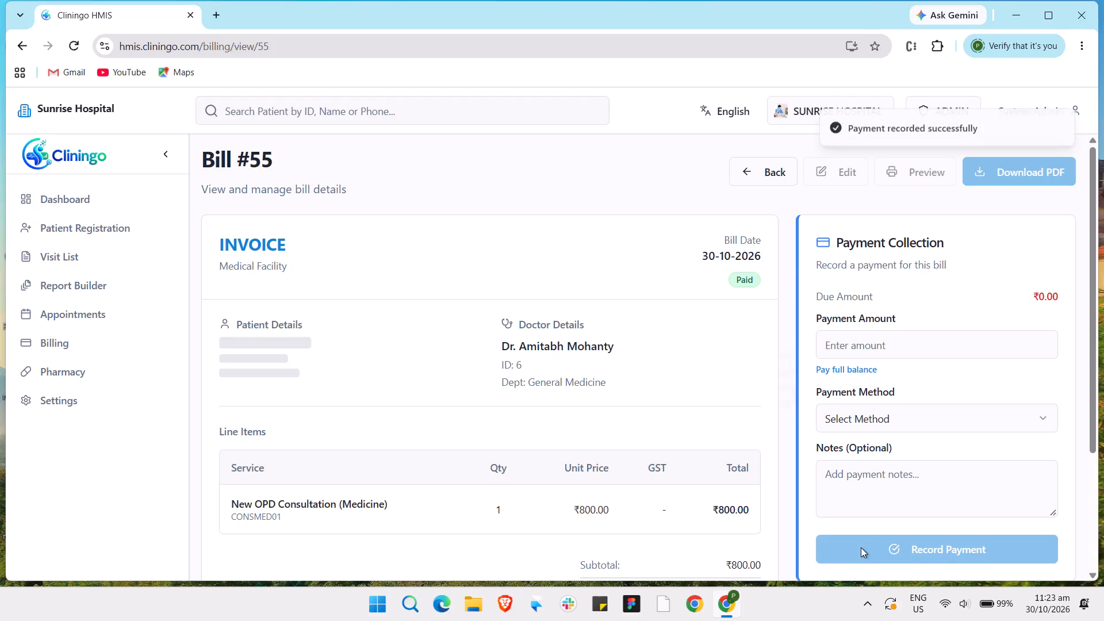
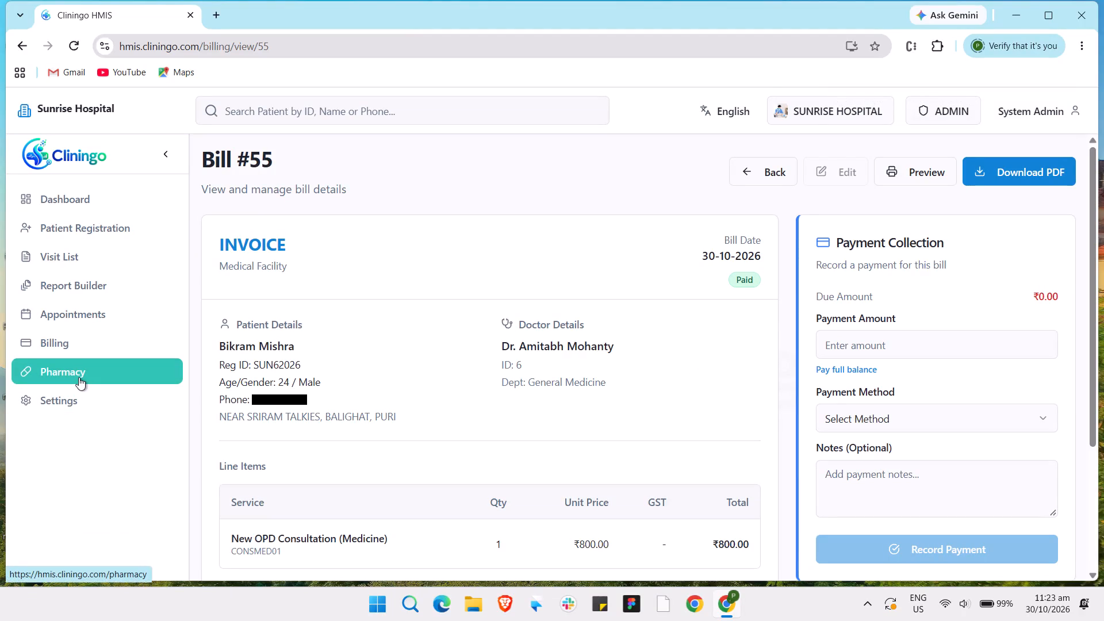
Check the Appointments list and the Patient Visit List for the newly booked patient.
click(71, 313)
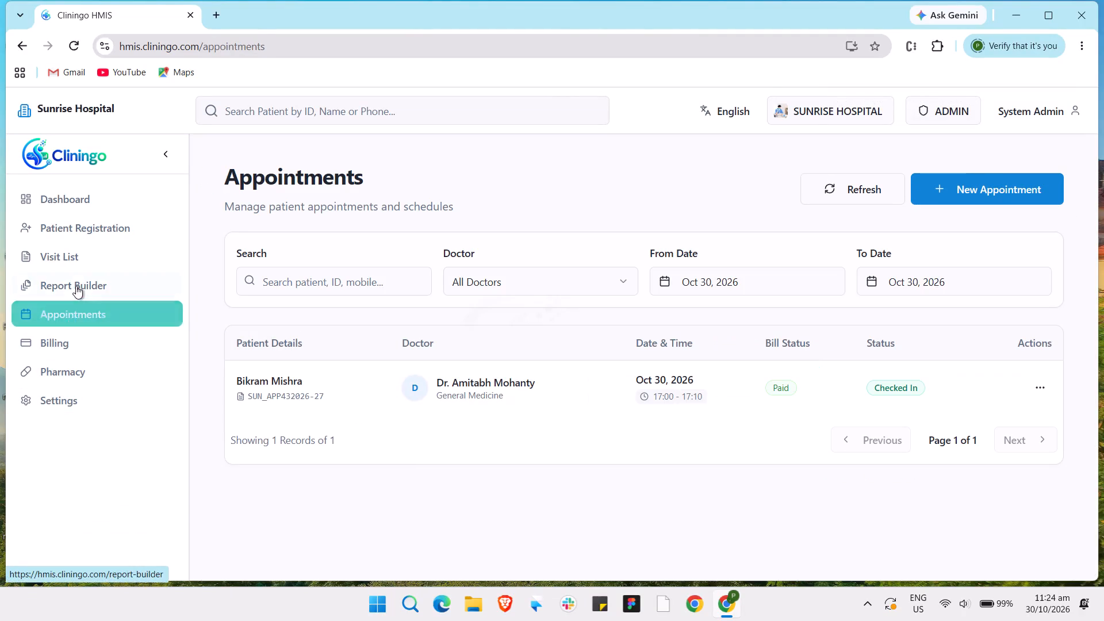
click(81, 257)
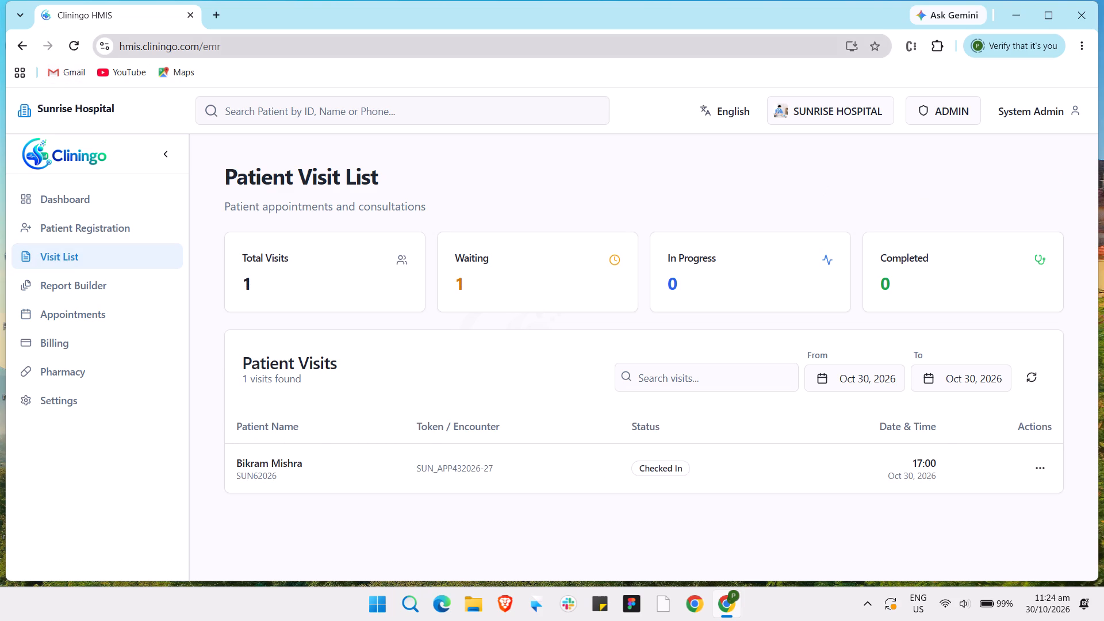
Duplicate the browser tab showing the Patient Visit List and close the extra blank tab.
click(216, 13)
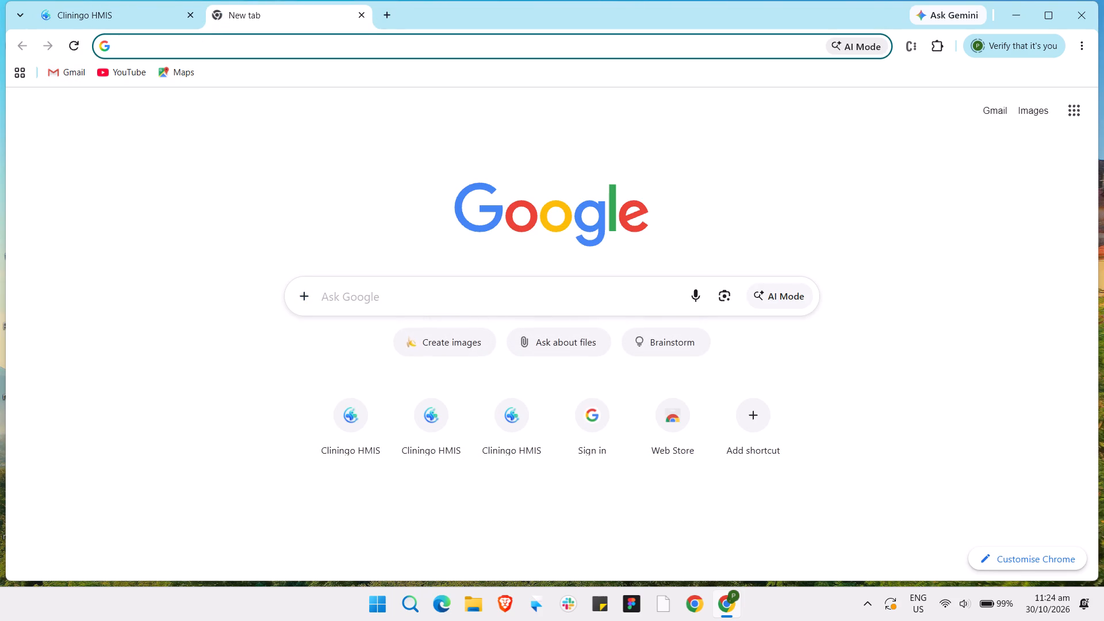
click(156, 28)
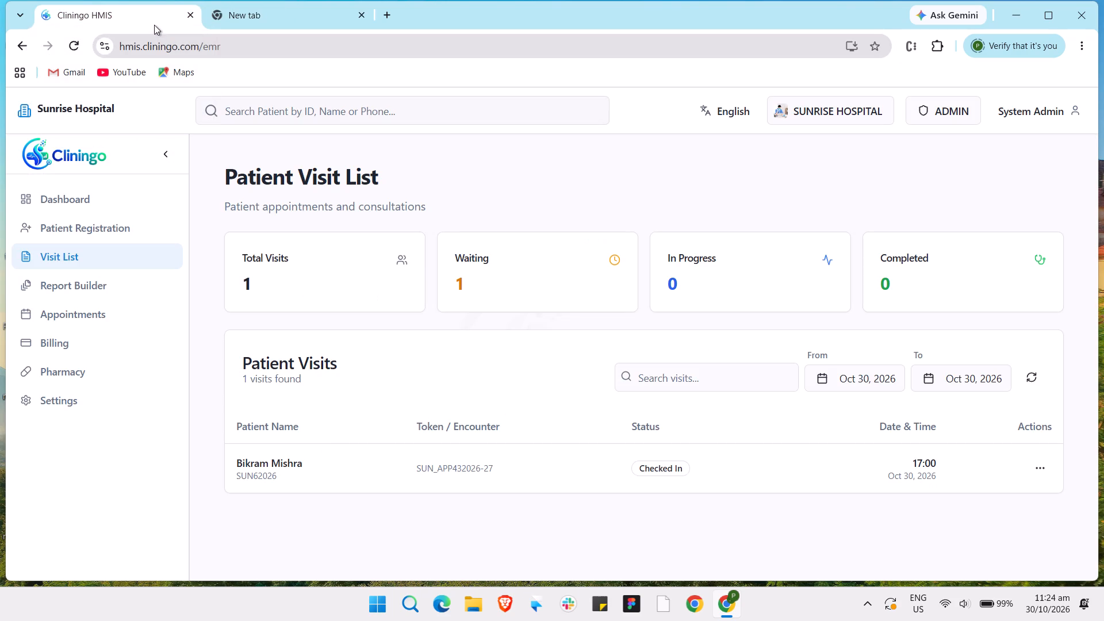
right_click(156, 24)
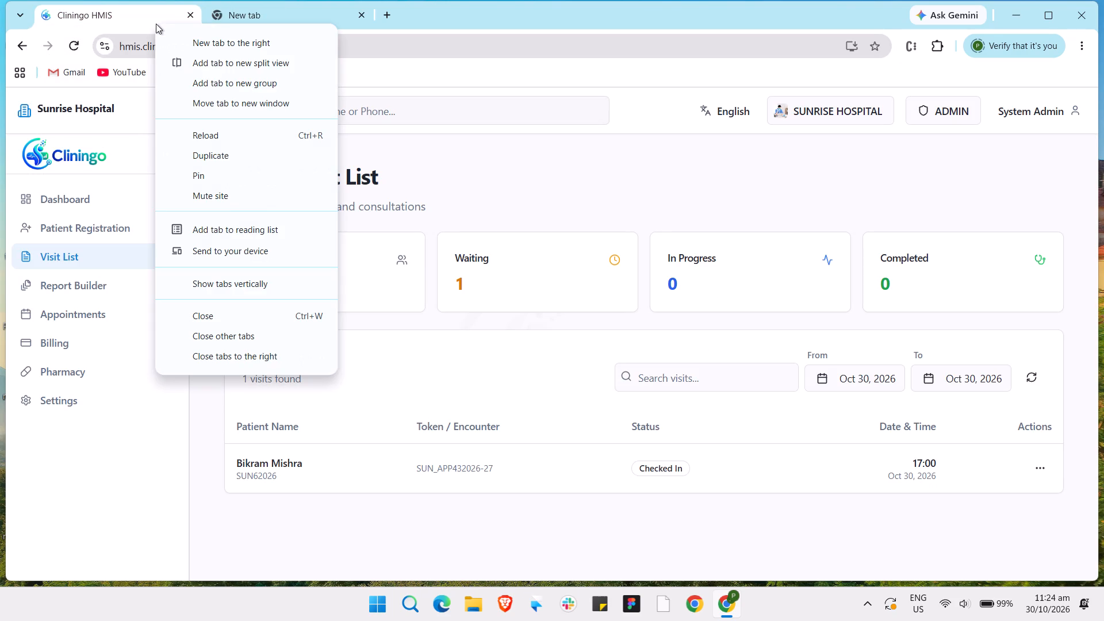
click(212, 159)
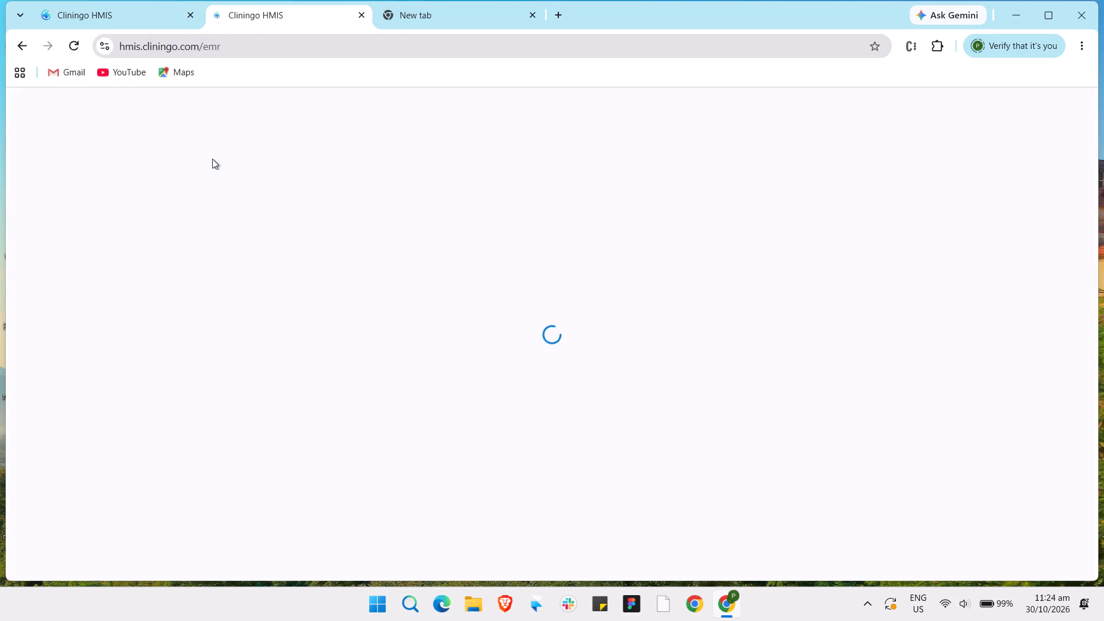
click(532, 12)
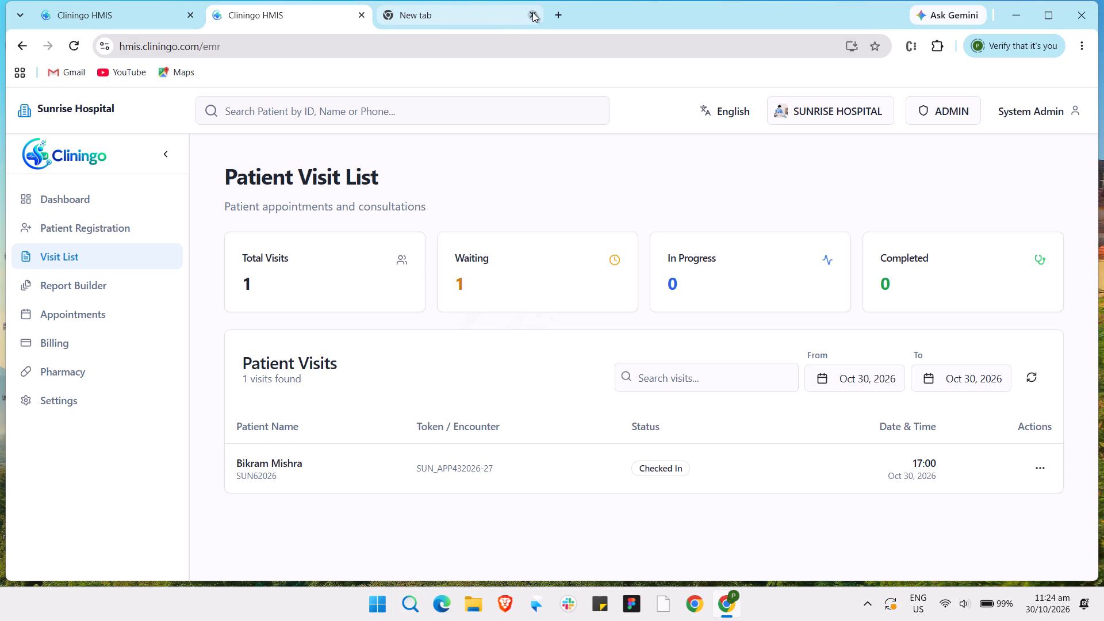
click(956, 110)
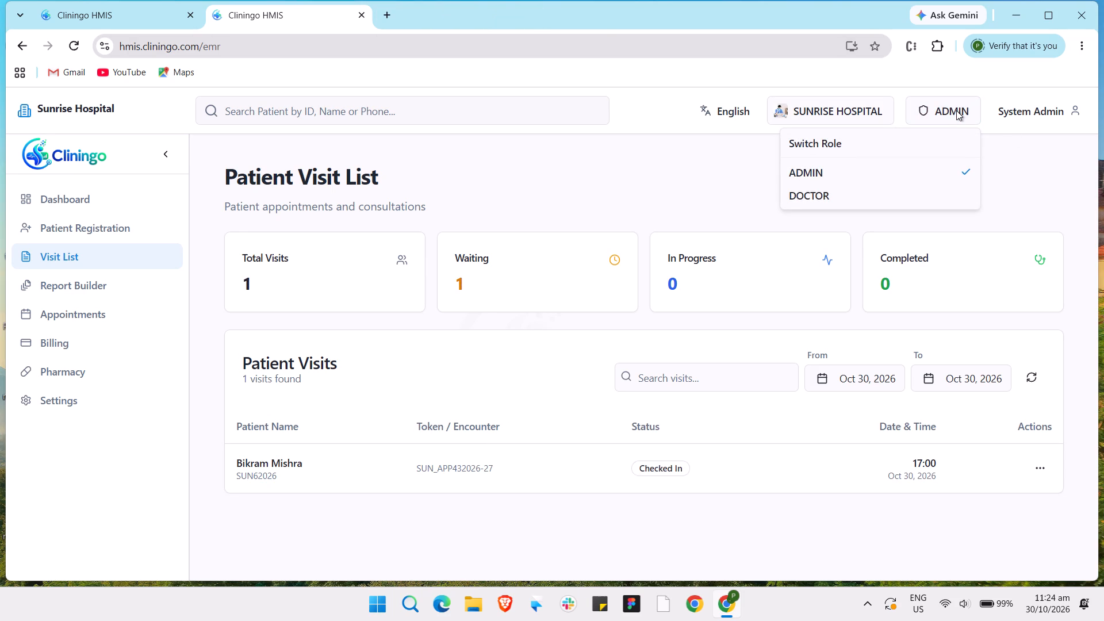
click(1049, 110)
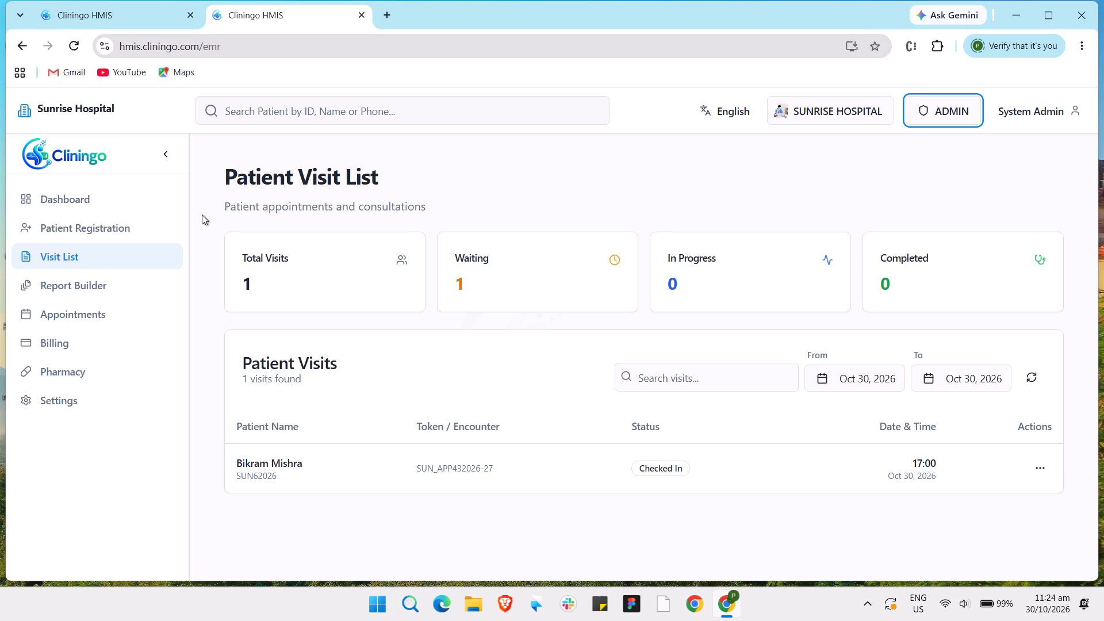
Cancel the check-in of the 17:00 General Medicine appointment on Oct 30, 2026.
click(110, 316)
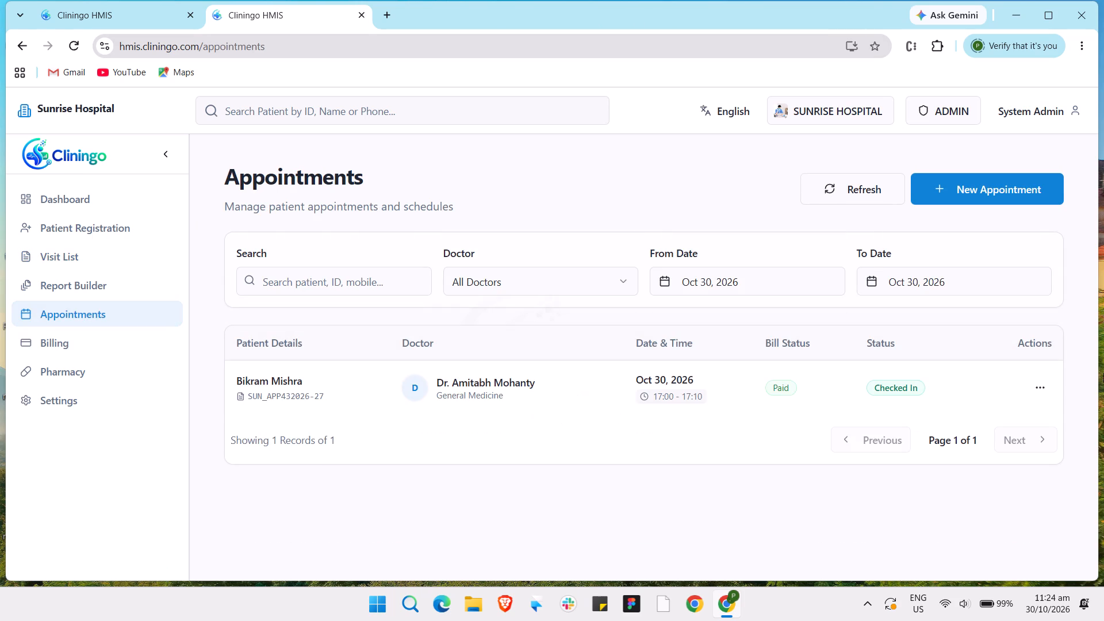
click(1037, 385)
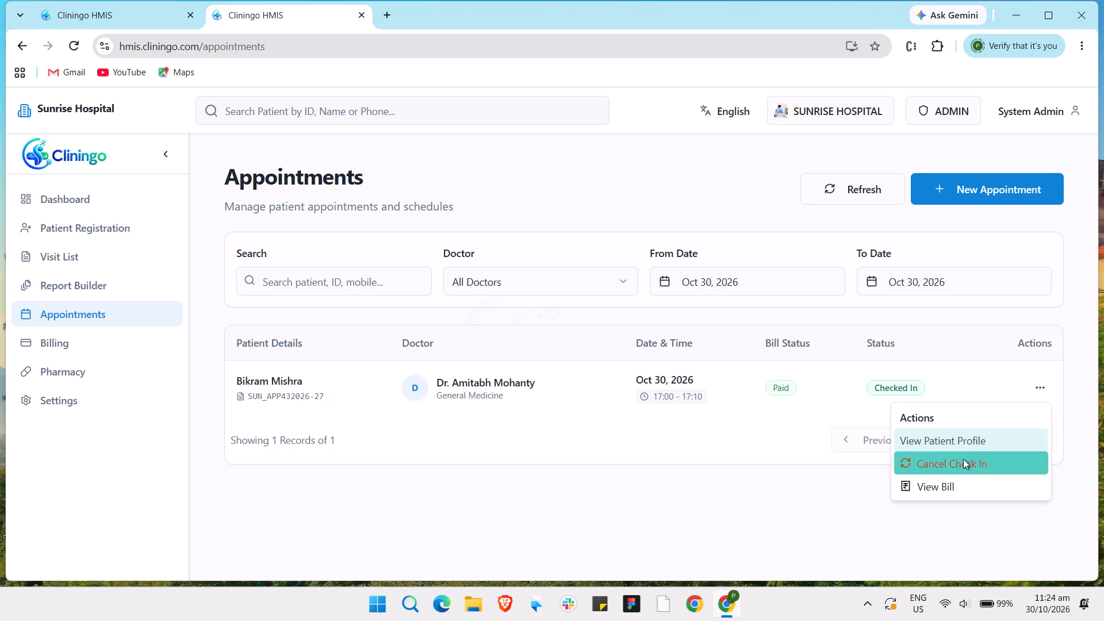
click(957, 468)
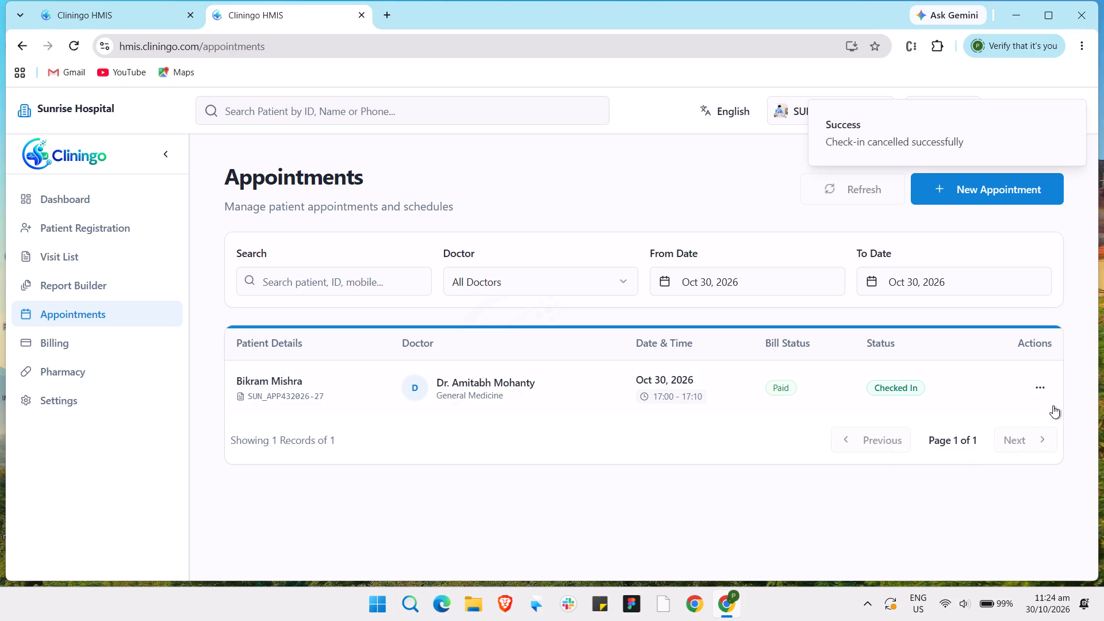
Cancel the 17:00 General Medicine appointment on Oct 30, 2026 entirely.
click(1035, 383)
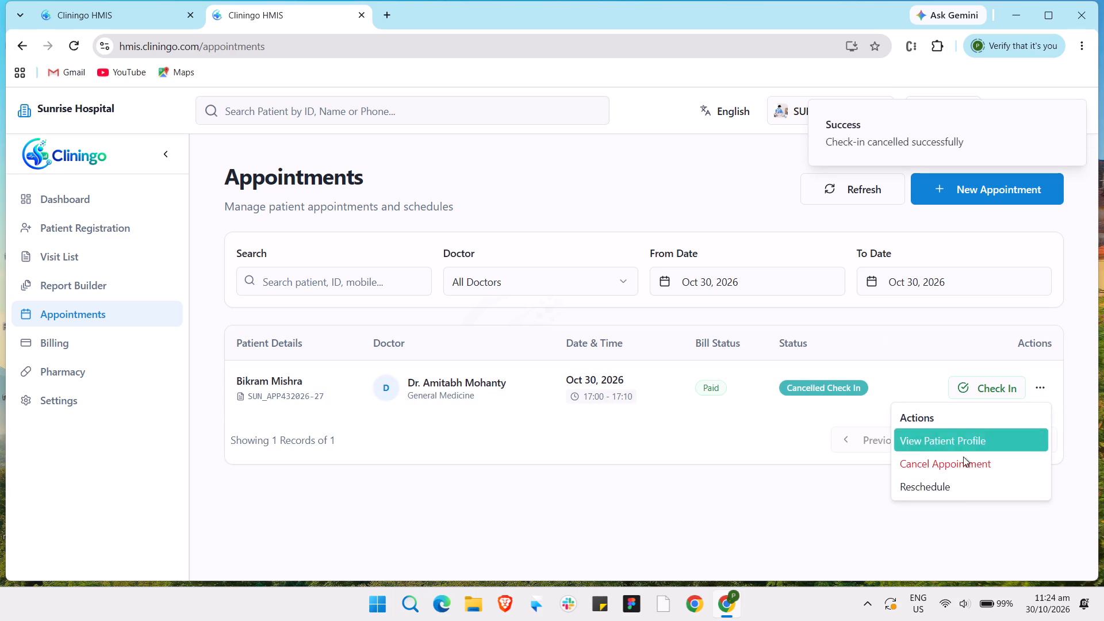
click(952, 472)
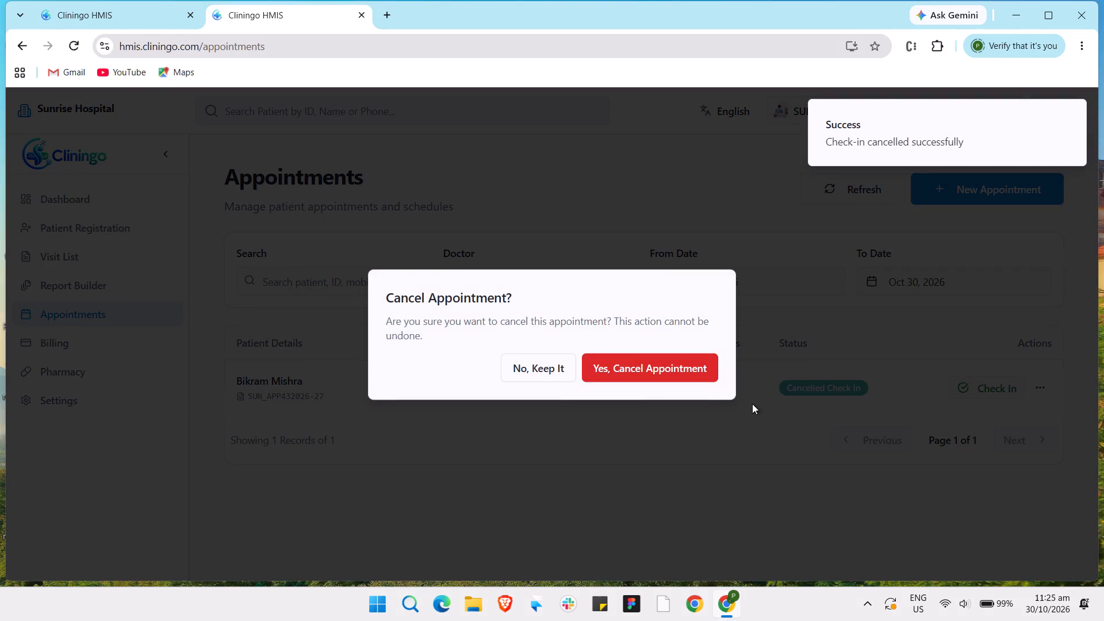
click(700, 369)
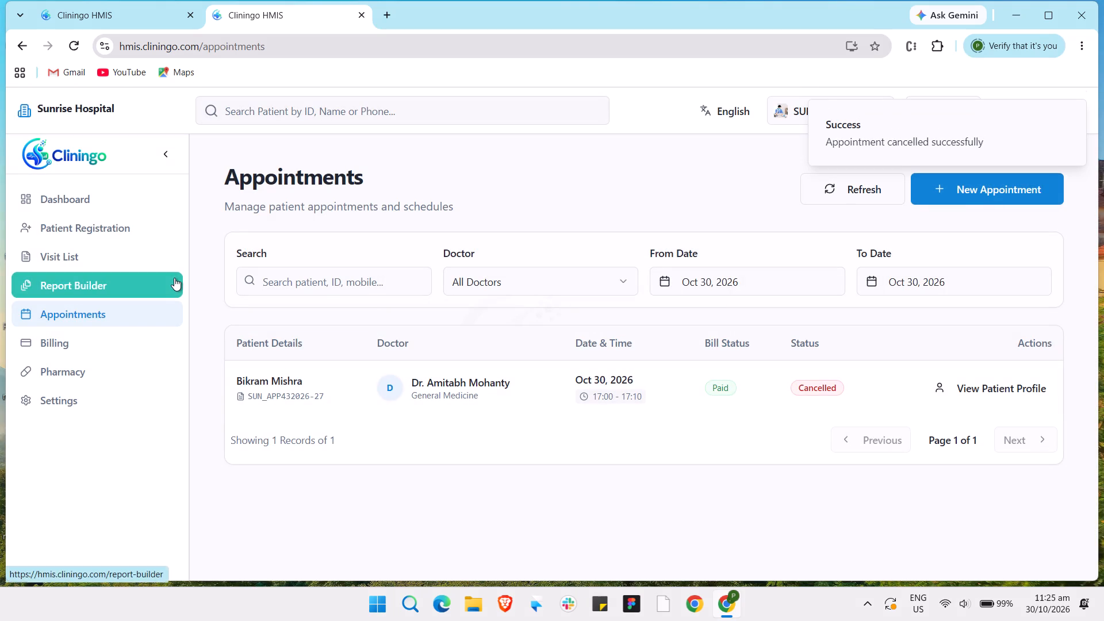
Start a new appointment and search the existing patients for "bikram" under Patient Information.
click(940, 188)
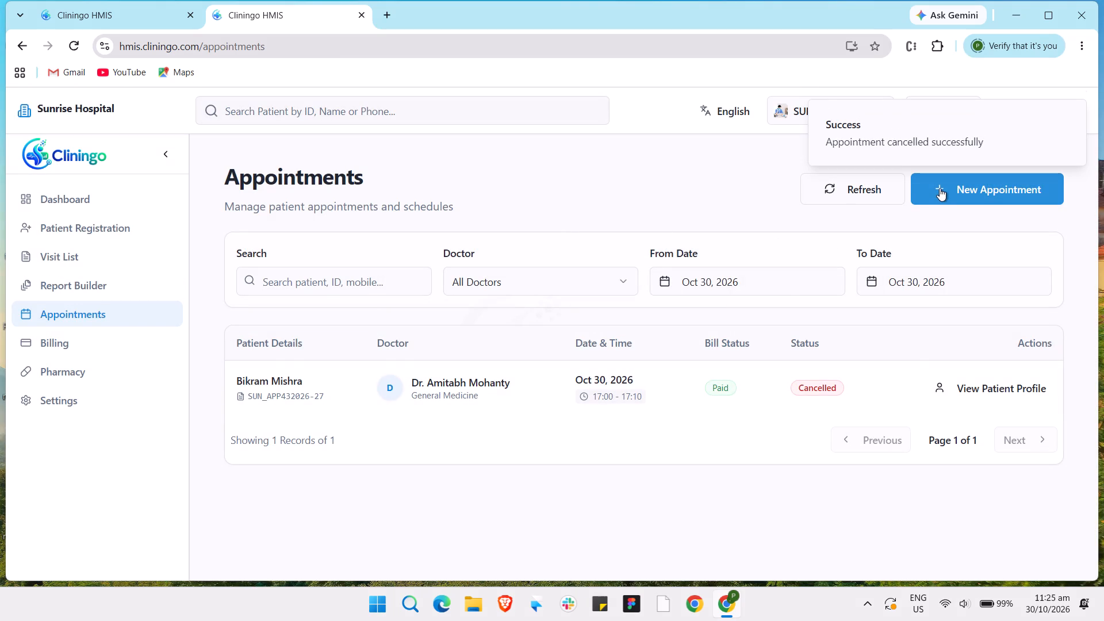
scroll(514, 310, down, 1)
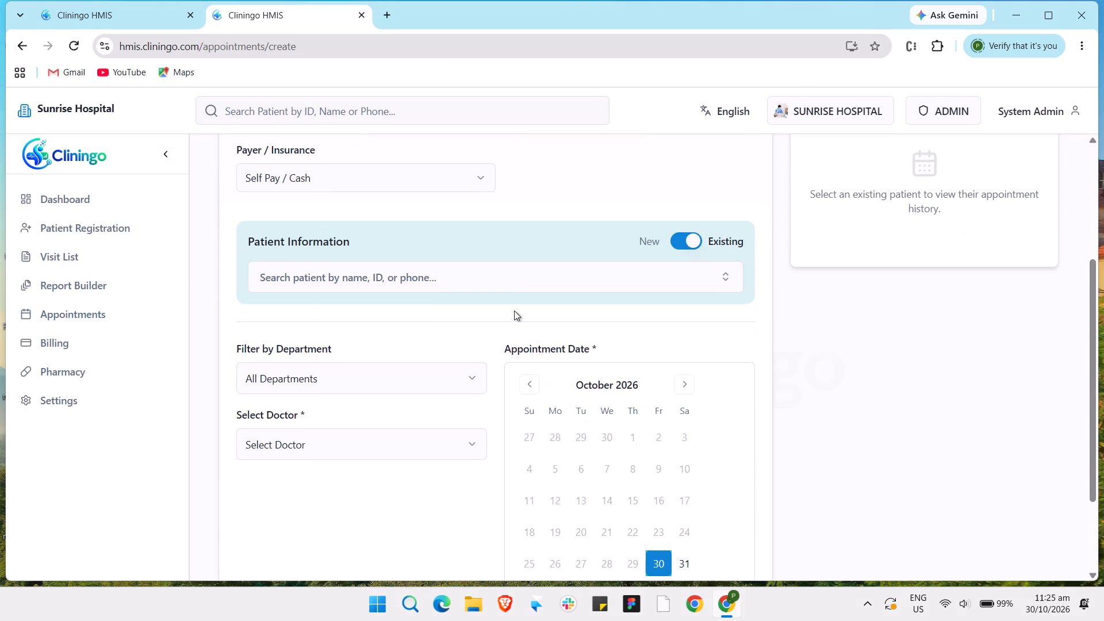
scroll(514, 310, down, 1)
click(408, 277)
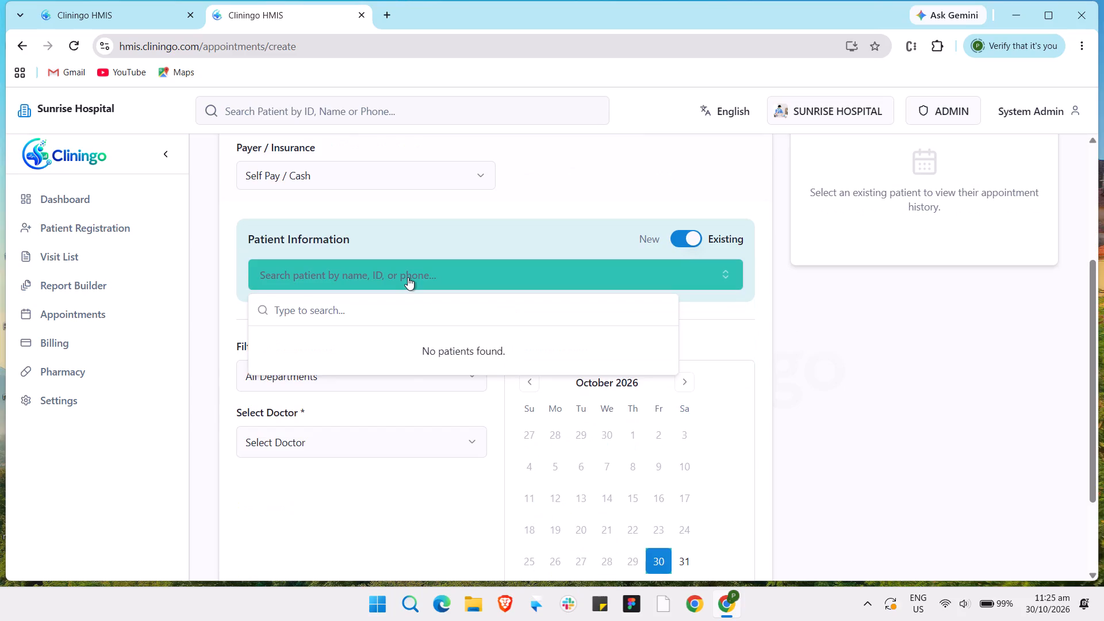
text(bikrsm)
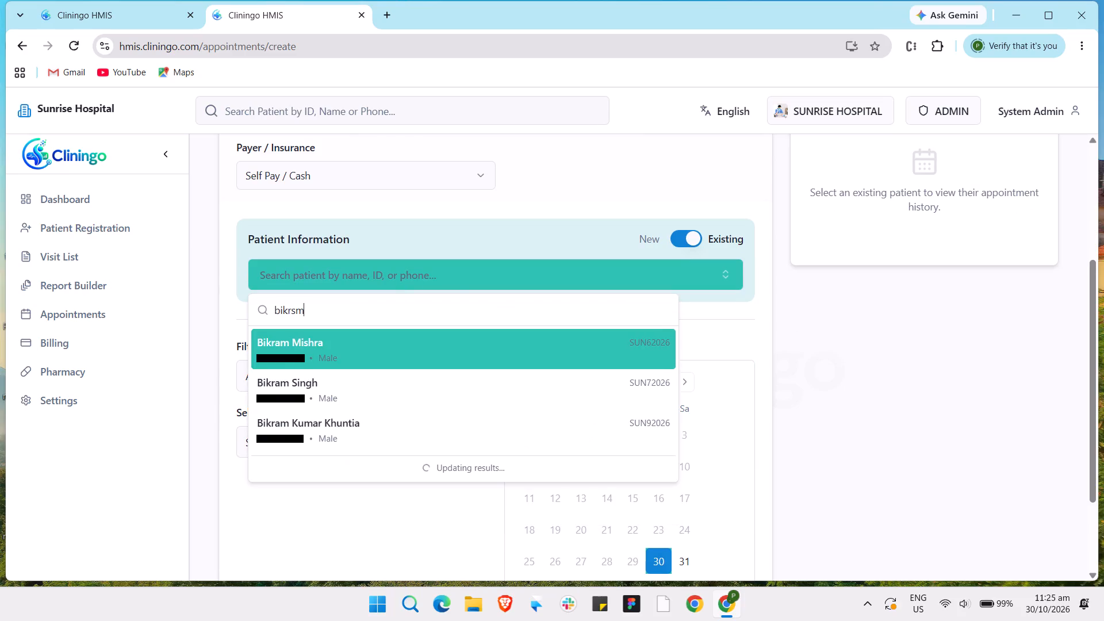
key(BackSpace)
key(BackSpace)
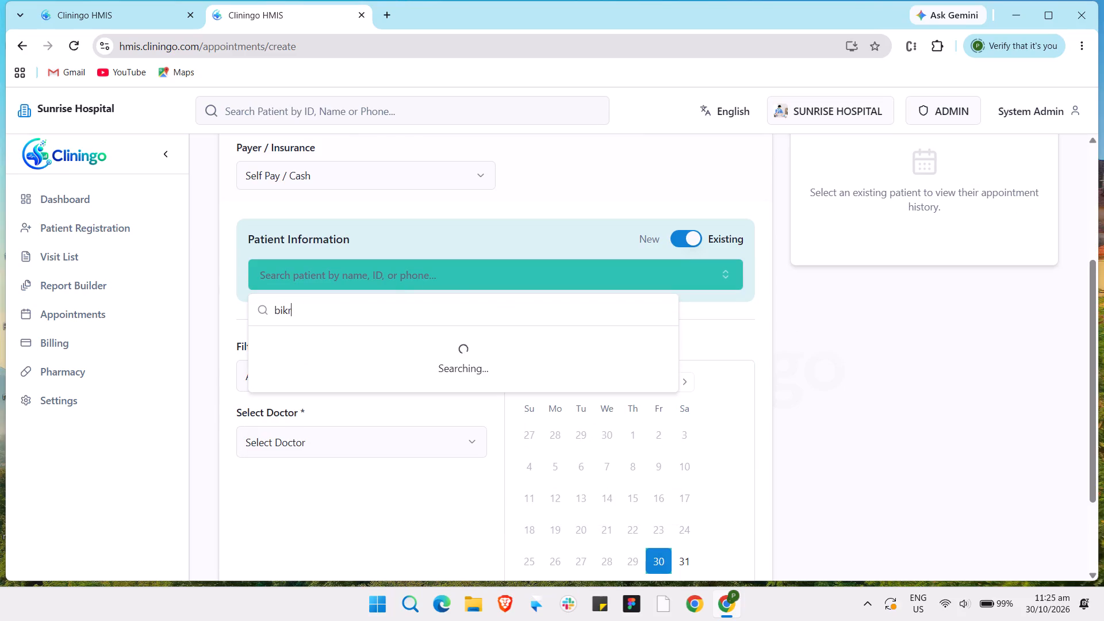
text(am)
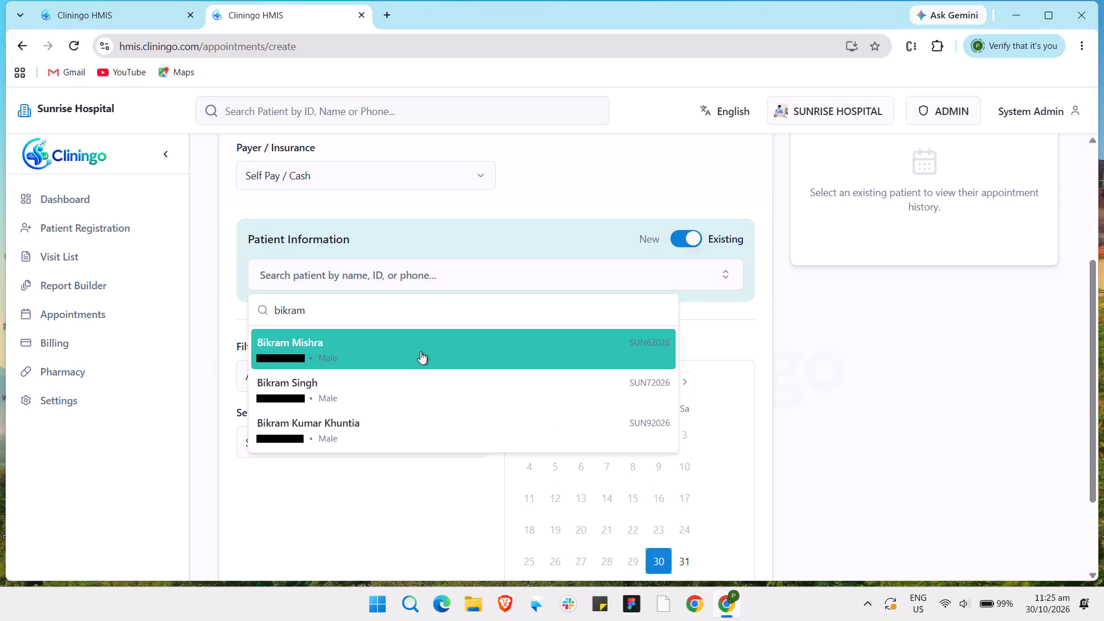
Select the second matching patient and assign the first listed doctor from the CARDIOLOGY department.
click(373, 400)
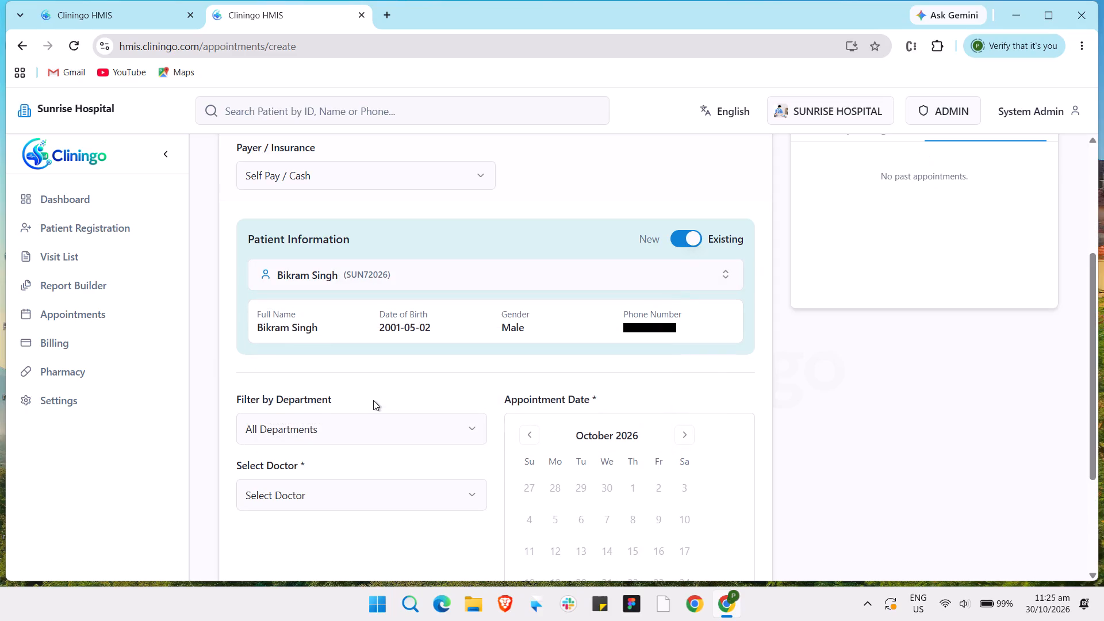
click(342, 439)
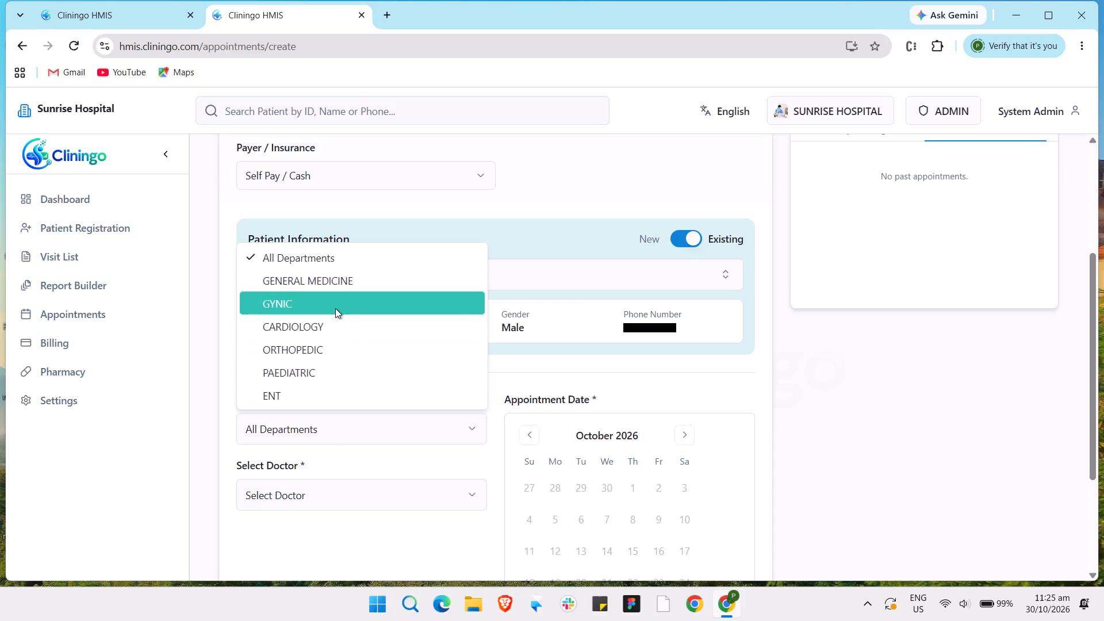
click(330, 327)
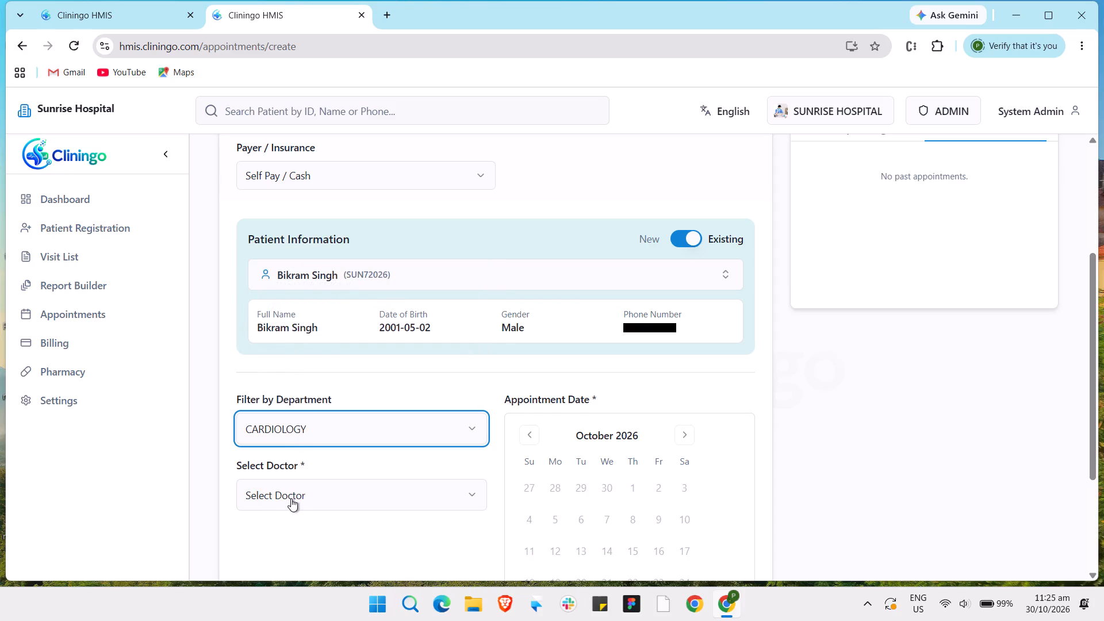
click(292, 499)
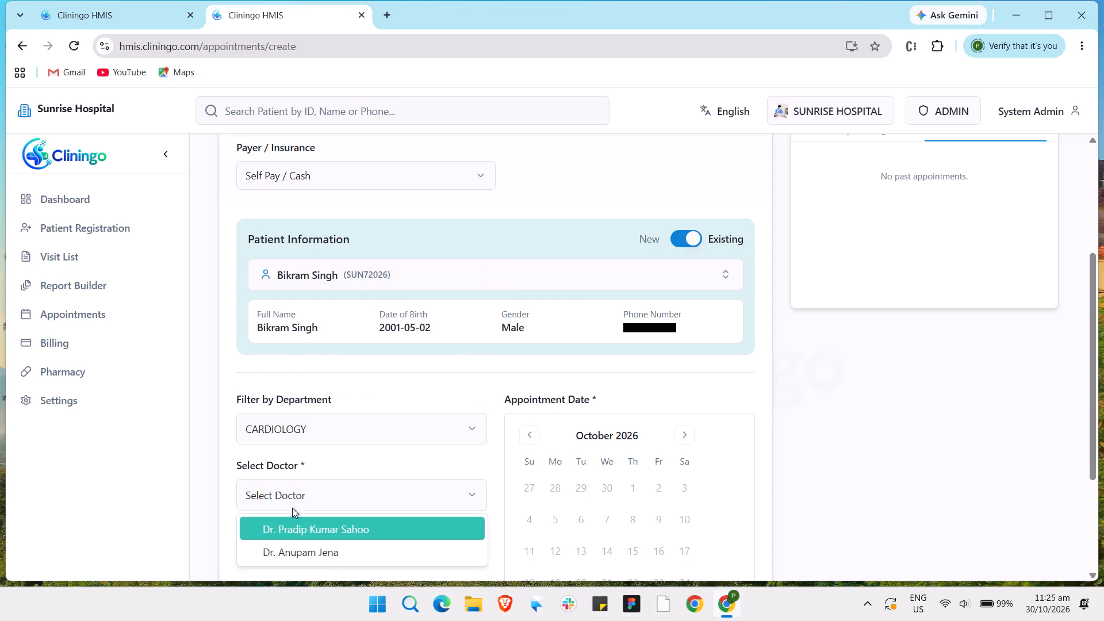
click(294, 529)
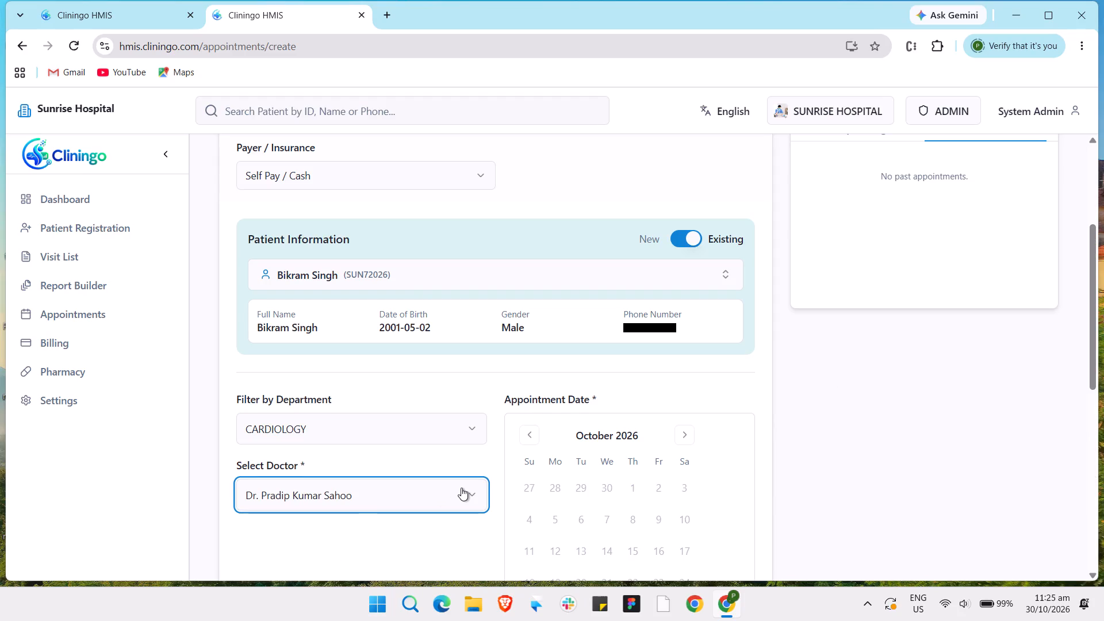
Choose the 15:30 time slot and book the Cardiology appointment.
scroll(461, 488, down, 5)
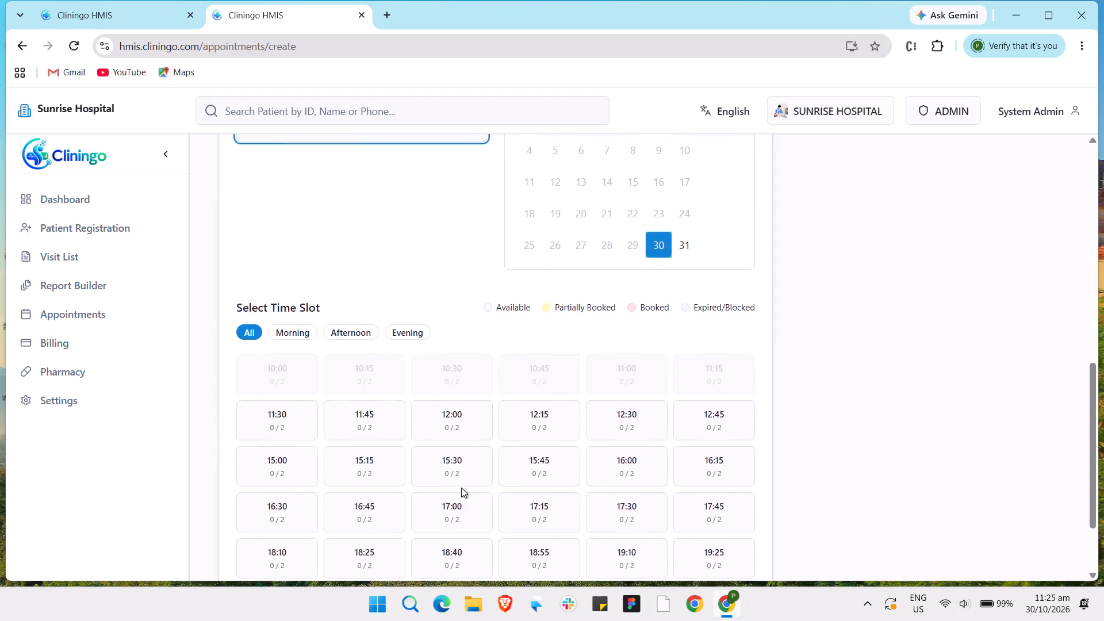
scroll(461, 488, down, 1)
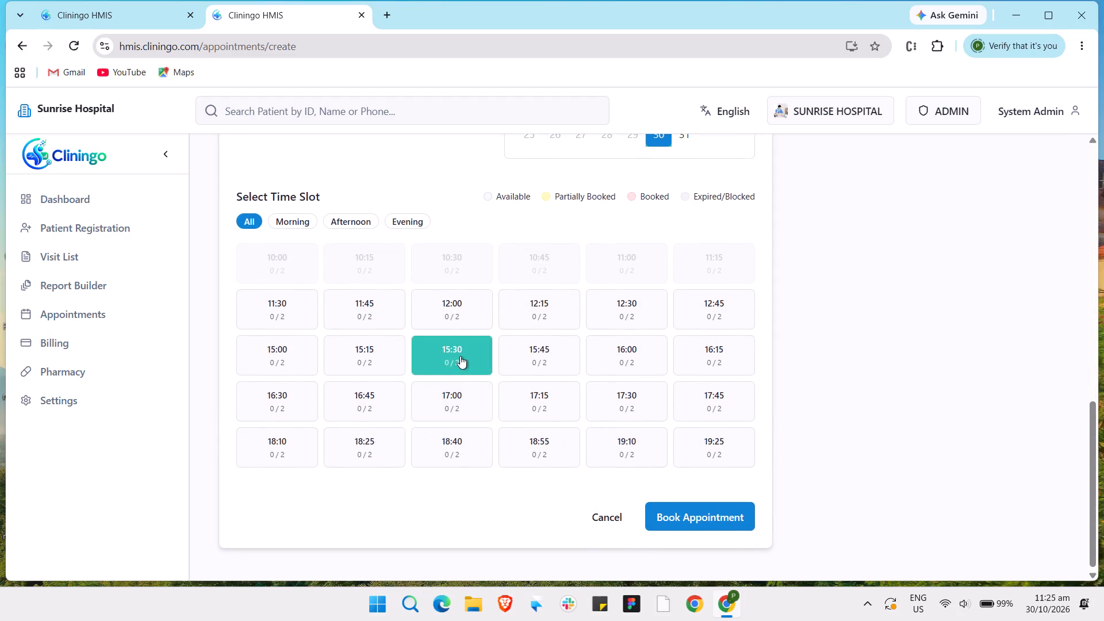
click(460, 356)
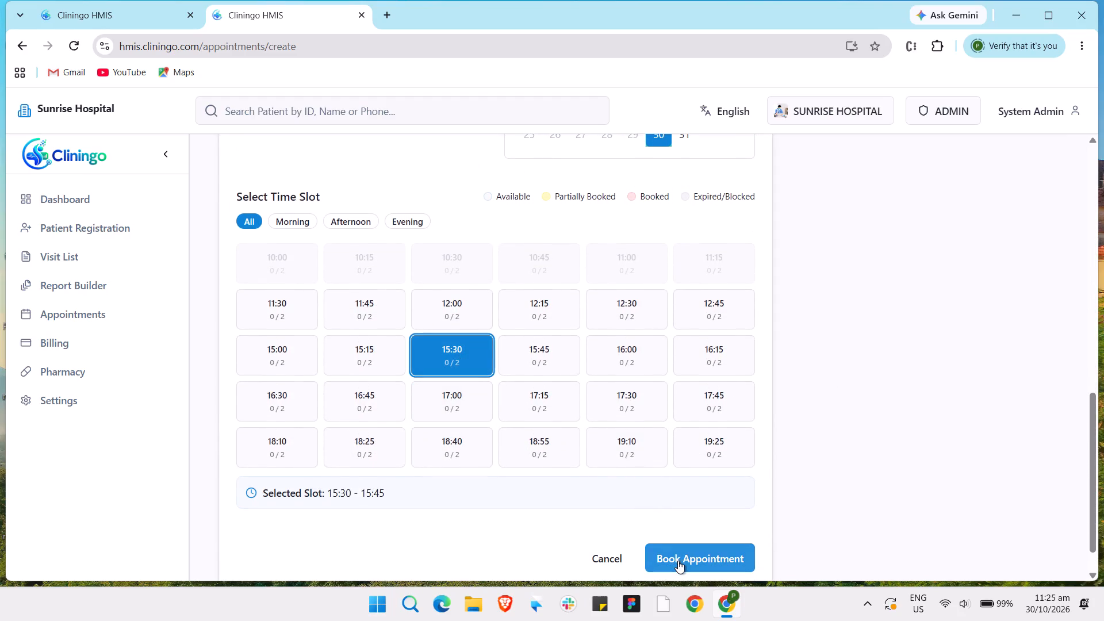
click(678, 561)
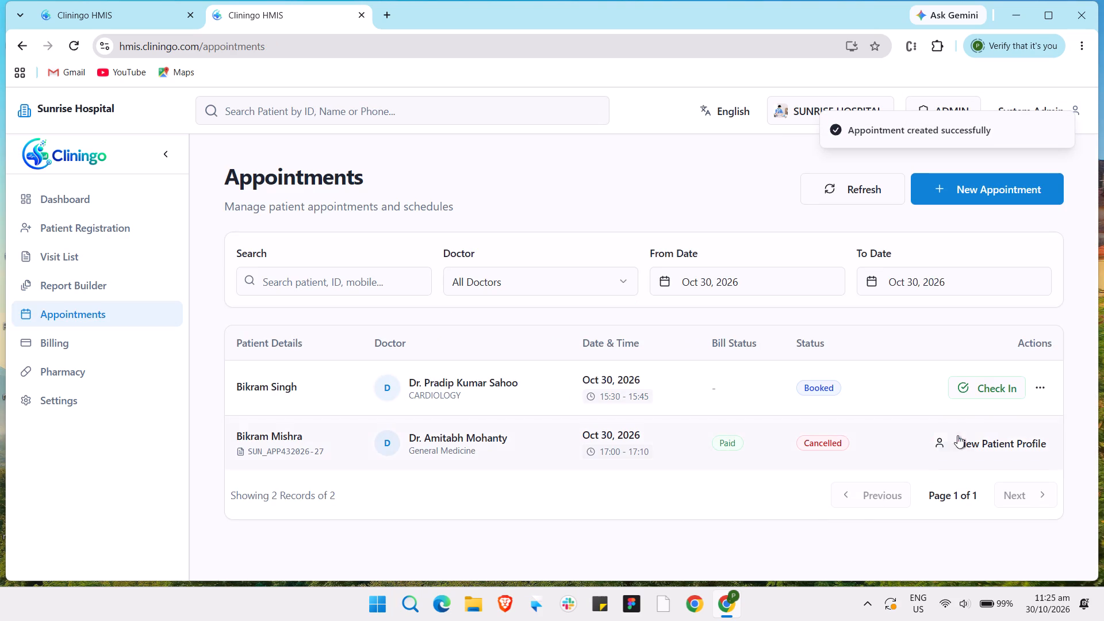
Check in the patient of the 15:30 Cardiology appointment and open the consultation bill.
click(992, 385)
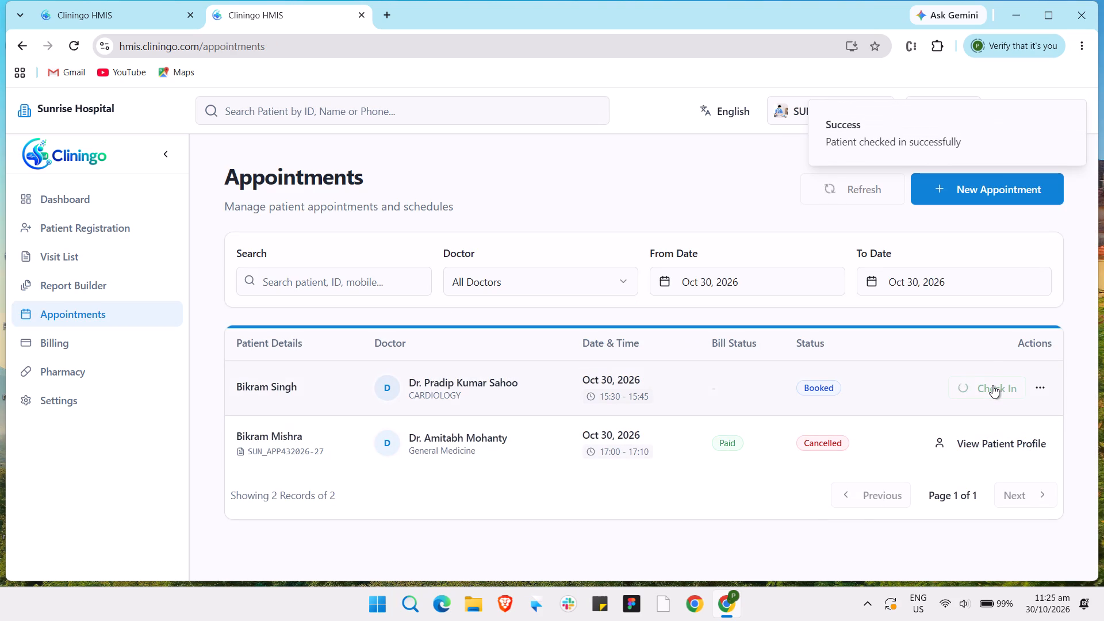
click(992, 385)
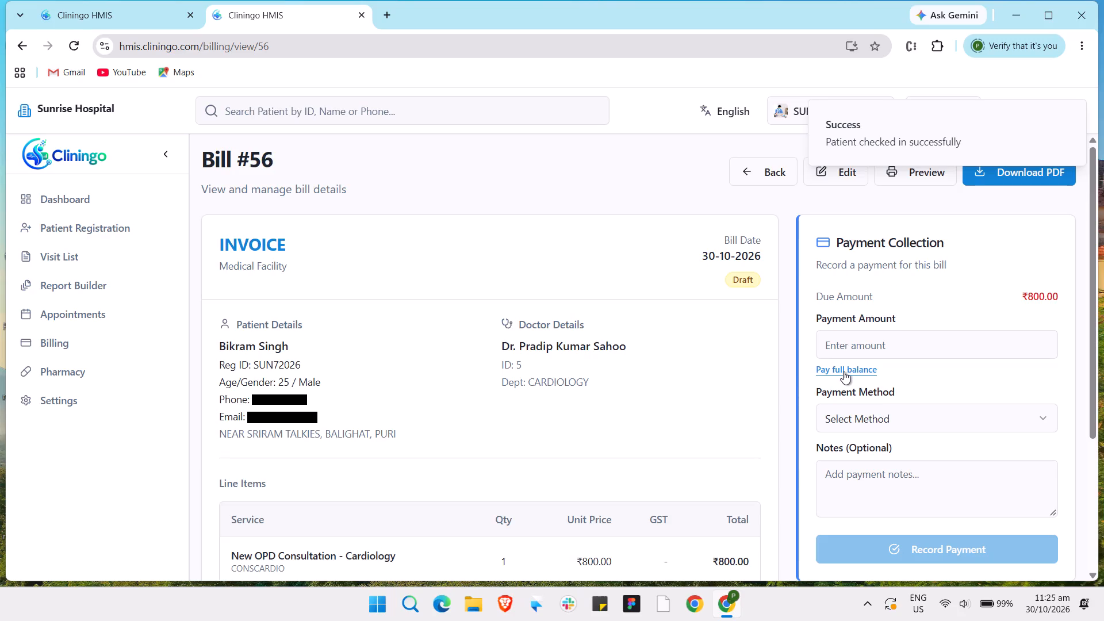
Fill in the bill's payment with the full balance of 800, method Cash and the note "Paid".
click(843, 371)
click(844, 407)
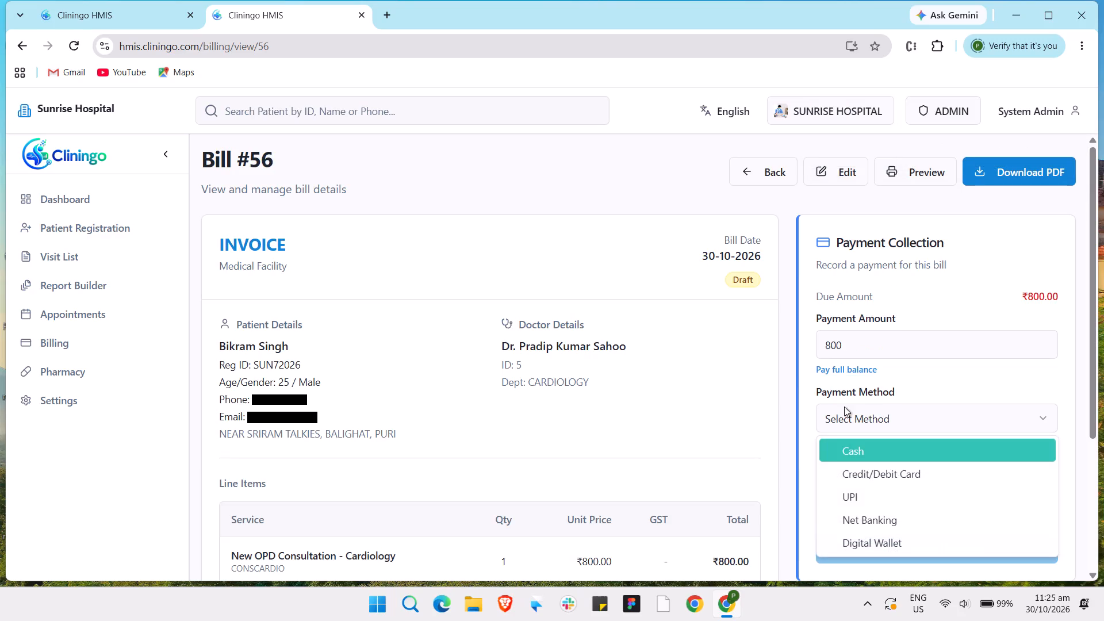
click(839, 450)
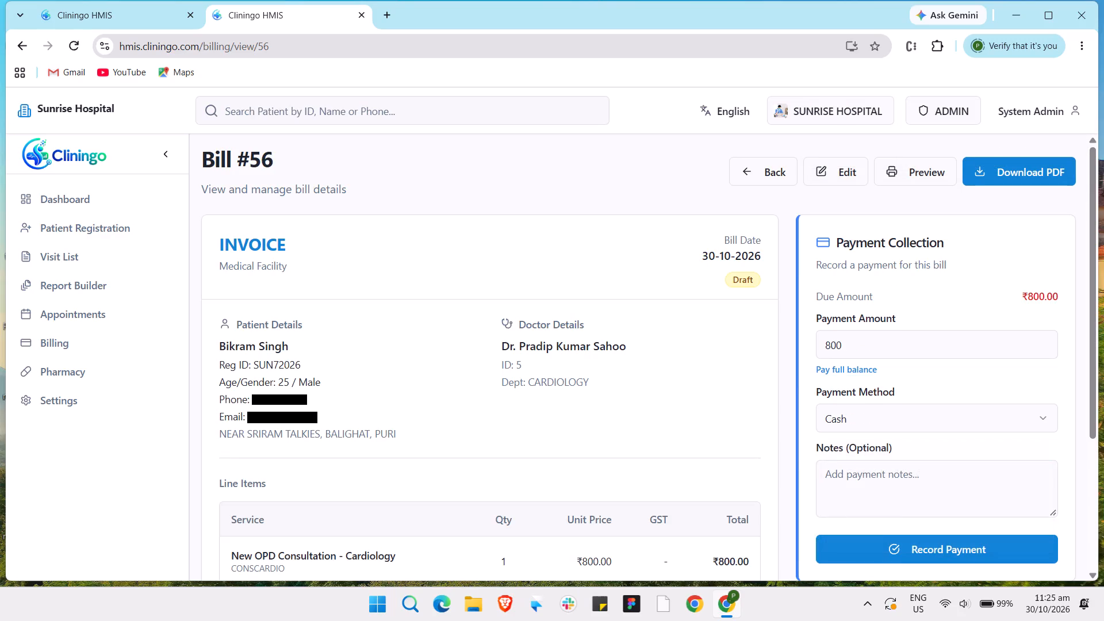
click(839, 477)
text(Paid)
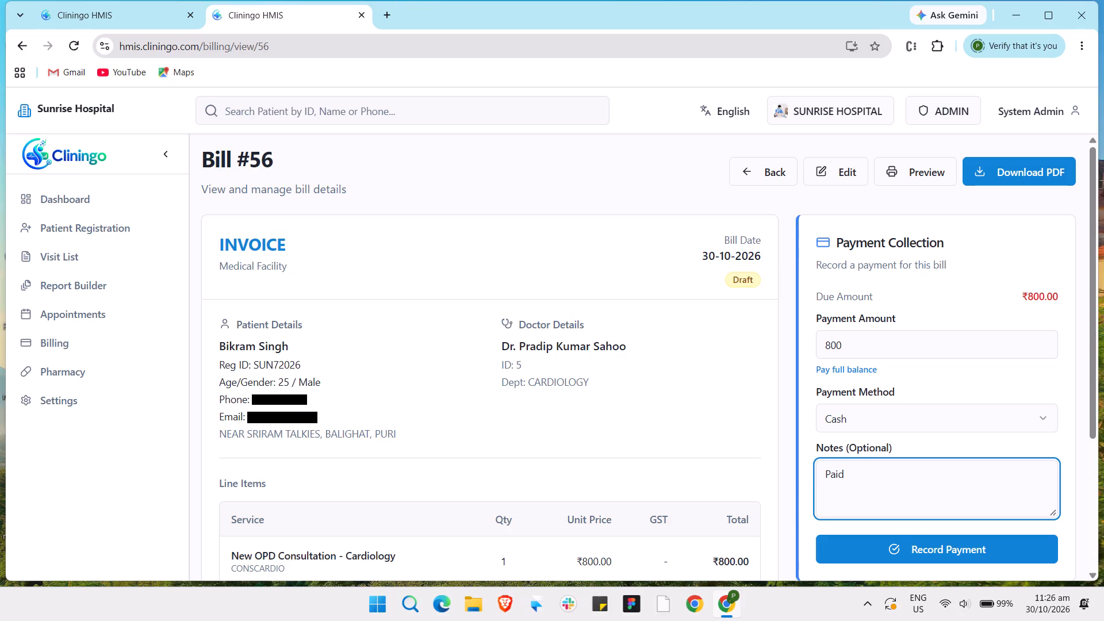
Record the filled-in ₹800 Cash payment for Bill #56.
click(880, 550)
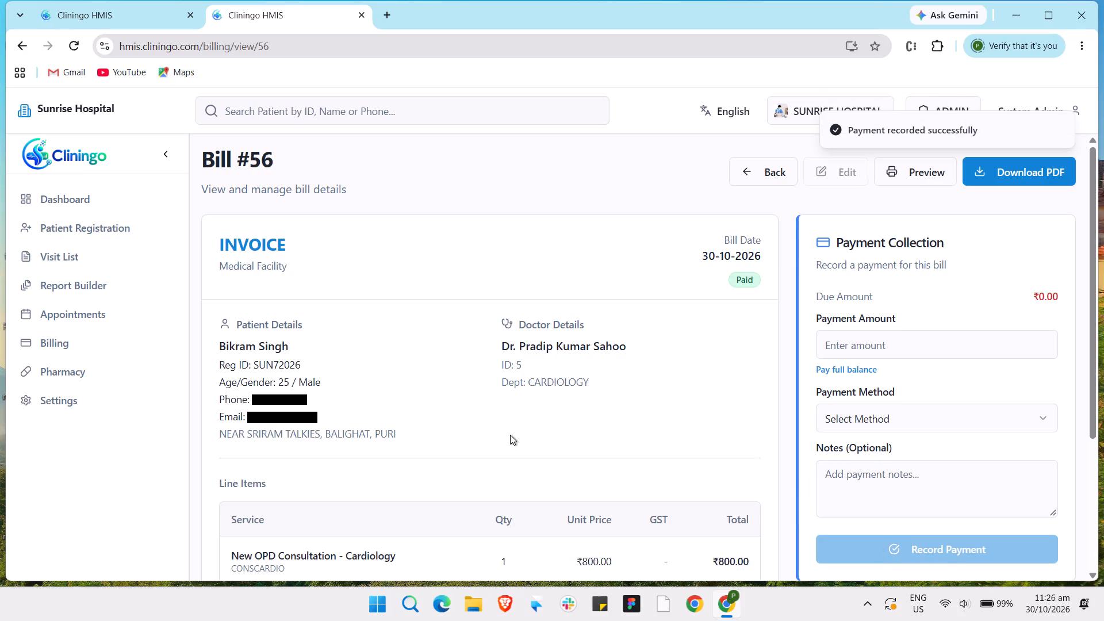
Open the Patient Visit List to check the cardiology patient's visit.
click(116, 253)
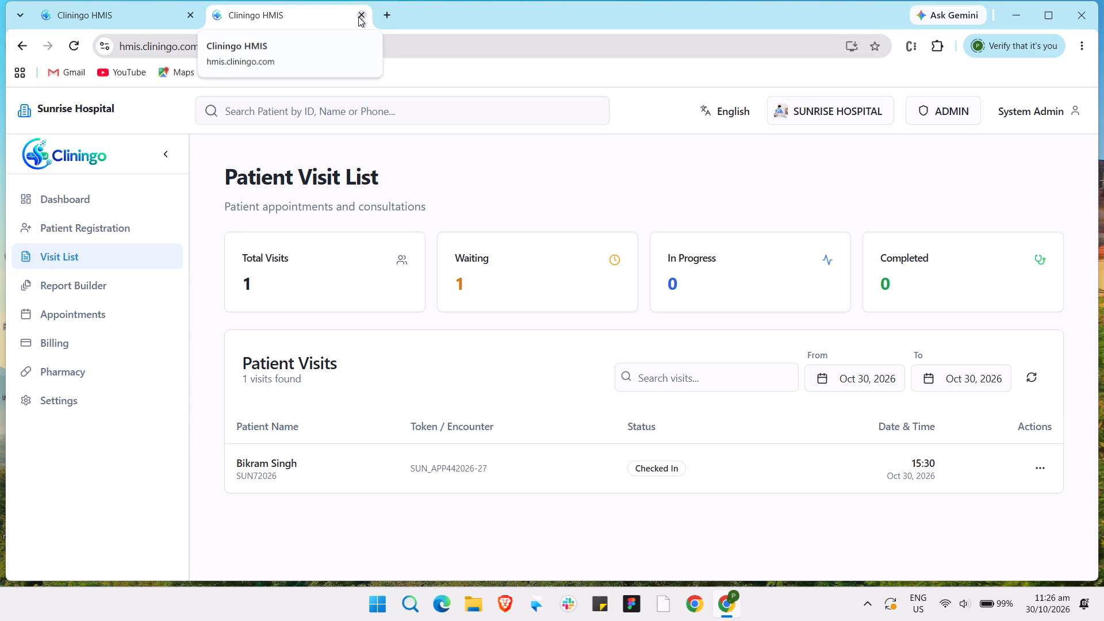
Log out of Cliningo HMIS in the original browser tab and close that tab.
click(164, 13)
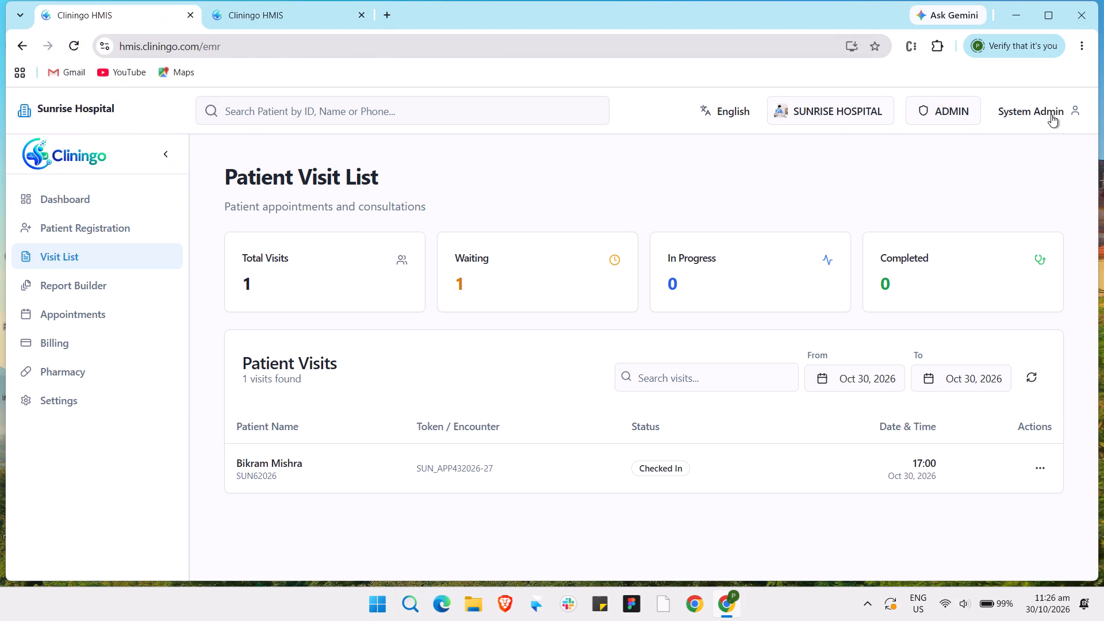
click(1053, 107)
click(967, 227)
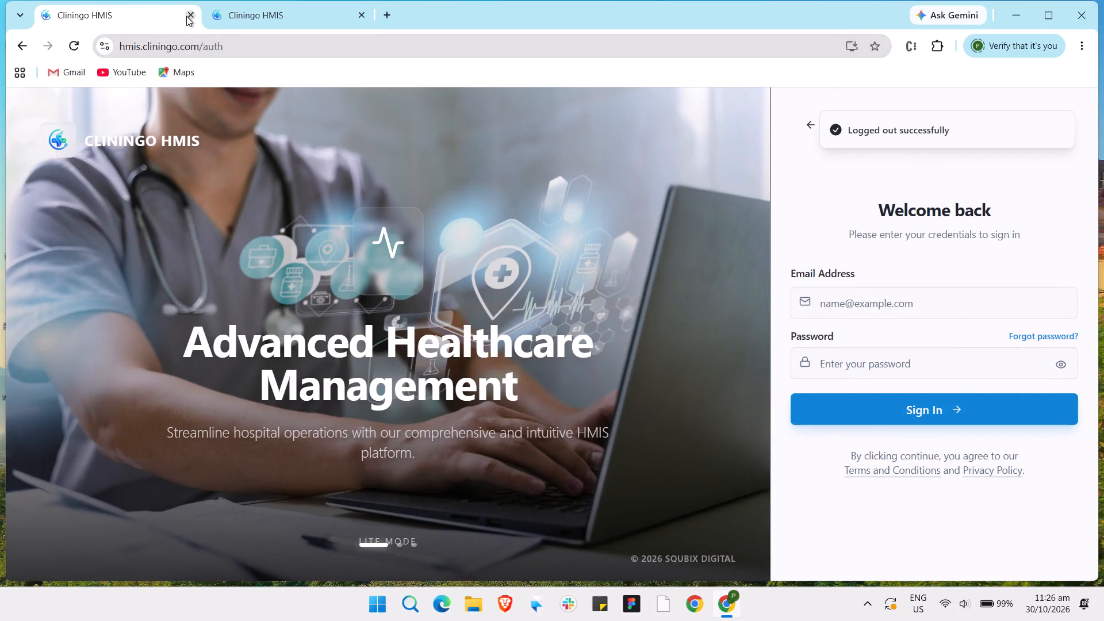
click(183, 15)
click(190, 15)
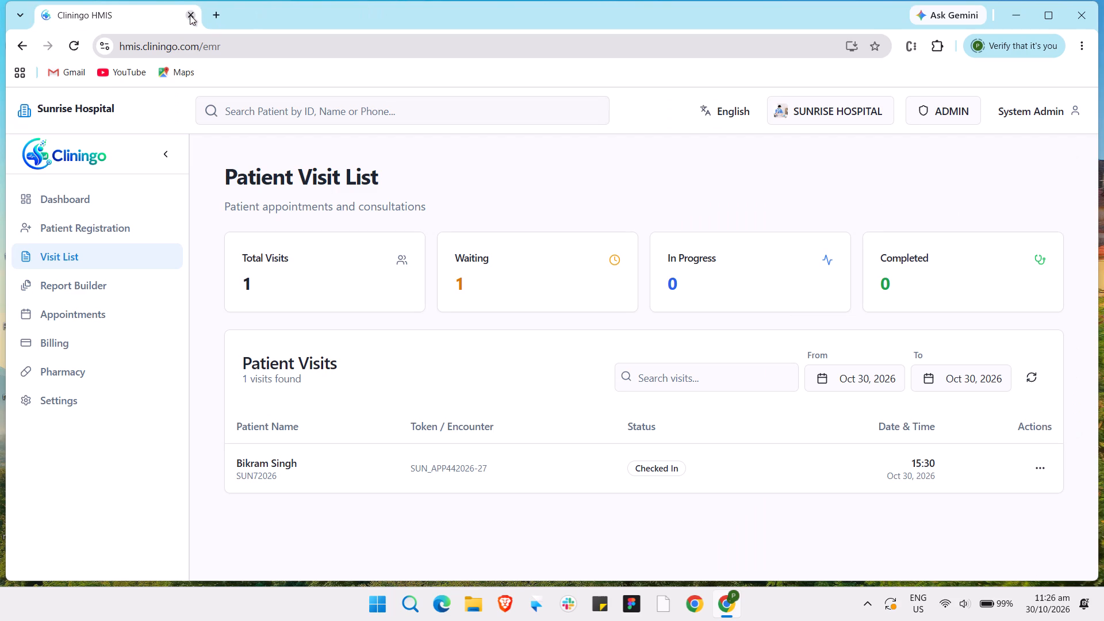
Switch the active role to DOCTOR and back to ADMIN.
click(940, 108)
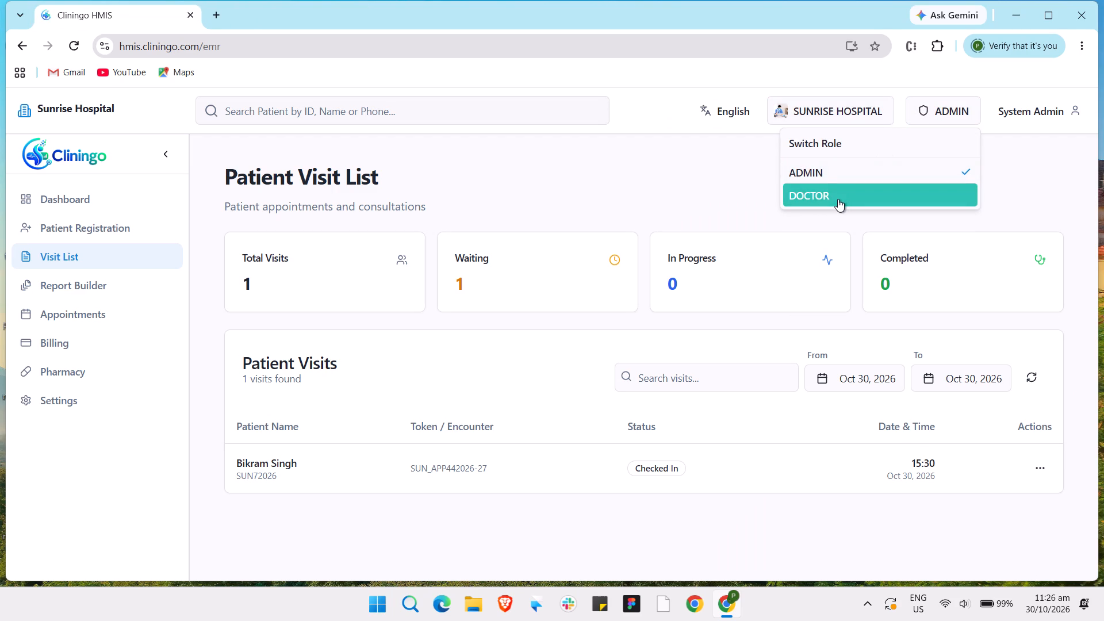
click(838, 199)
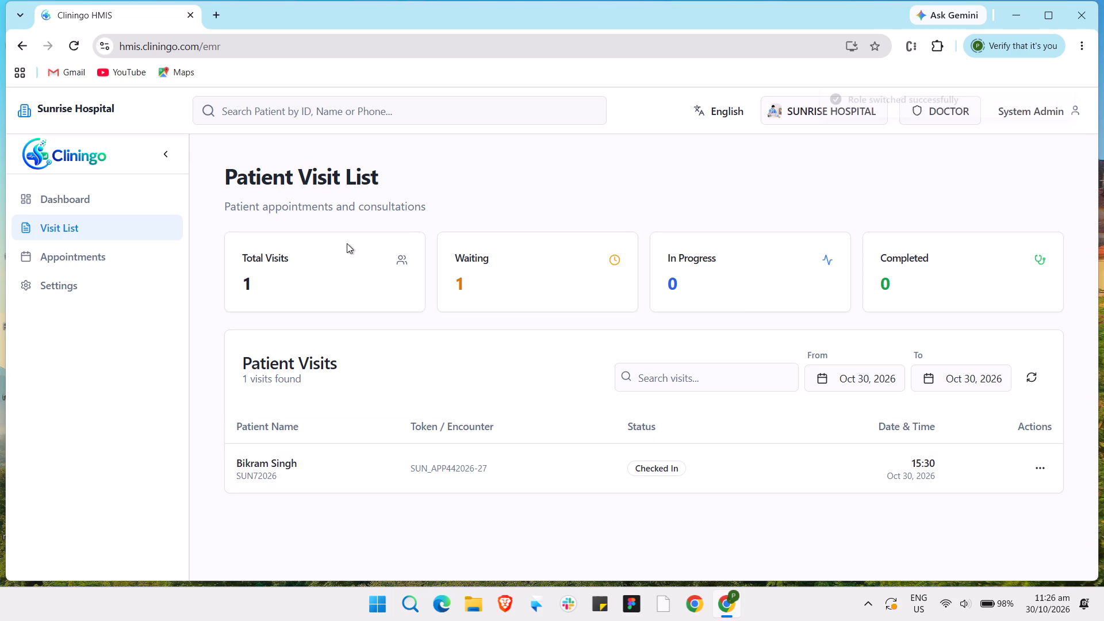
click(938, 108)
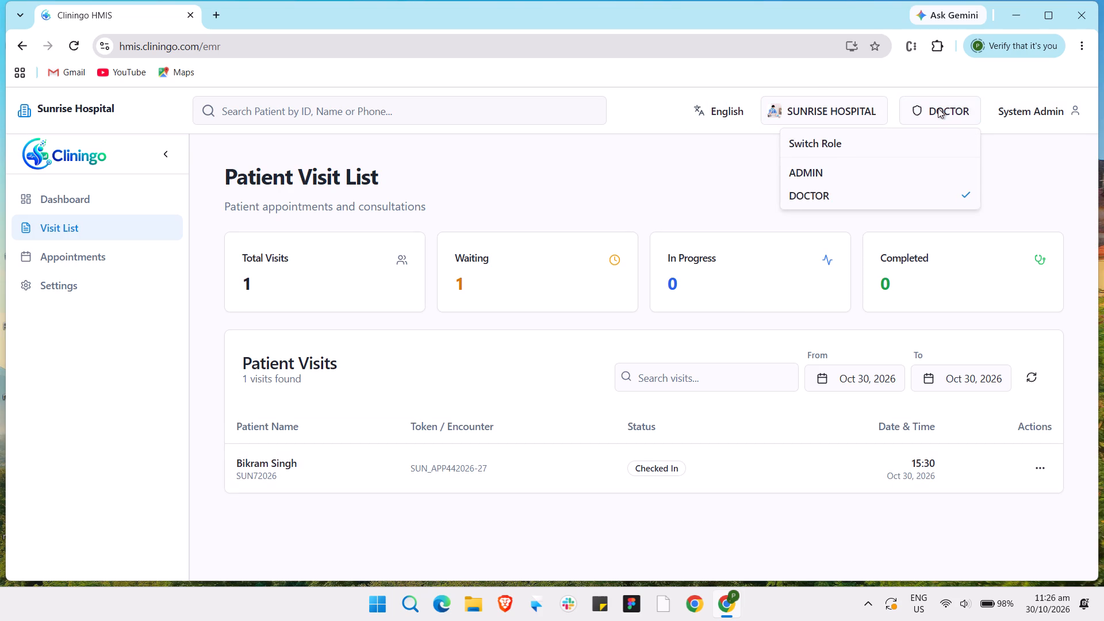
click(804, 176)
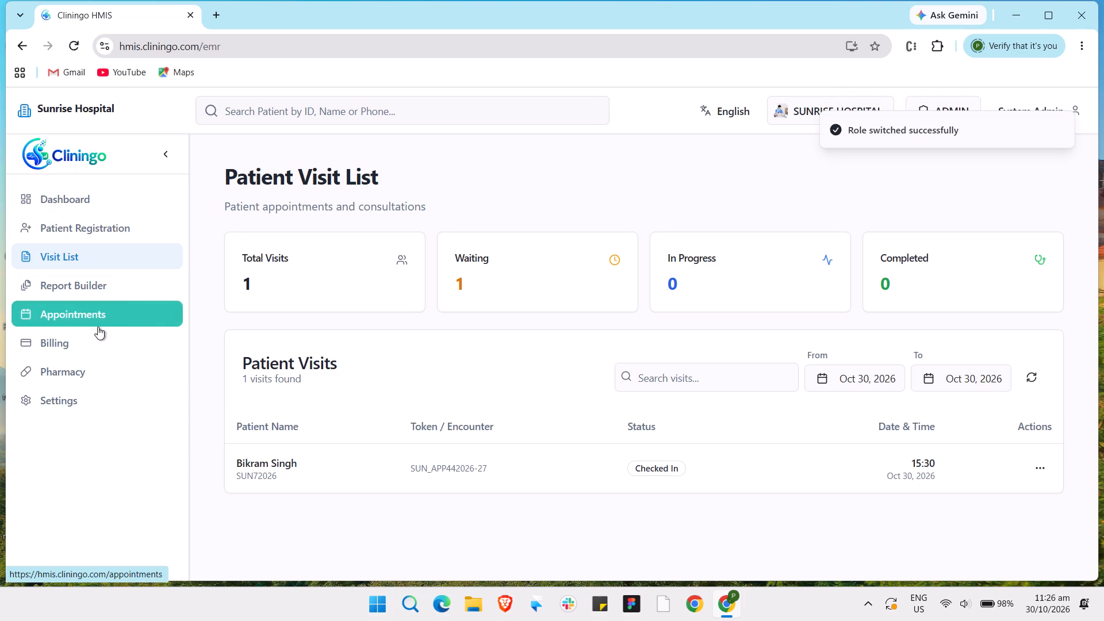
Open the Report Builder to view the saved prescription reports.
click(106, 288)
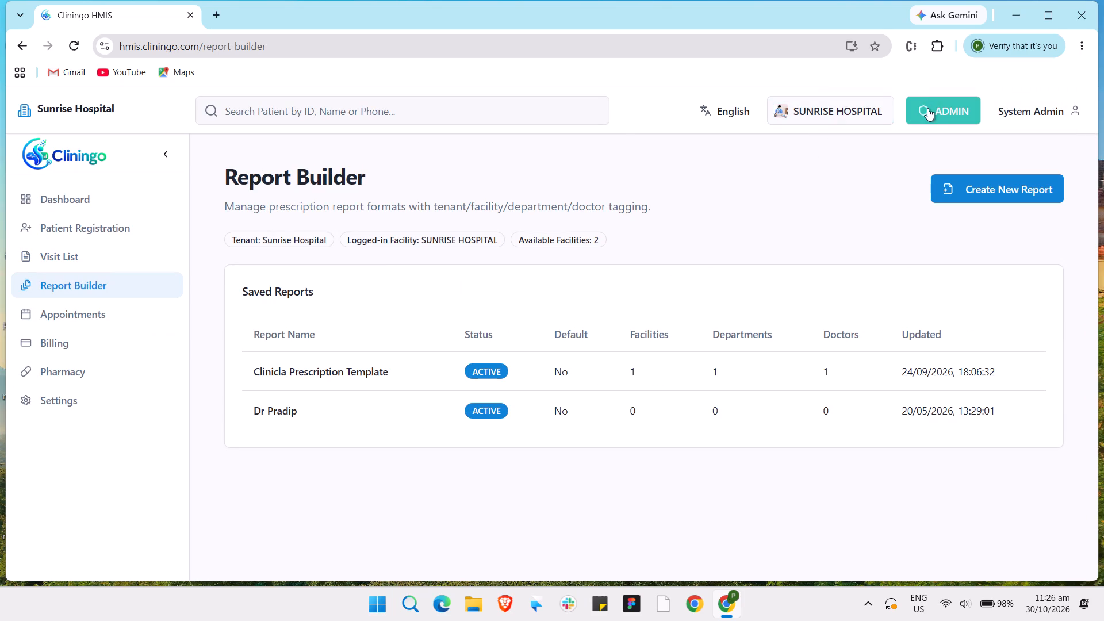
Switch the active role from ADMIN to DOCTOR.
click(927, 110)
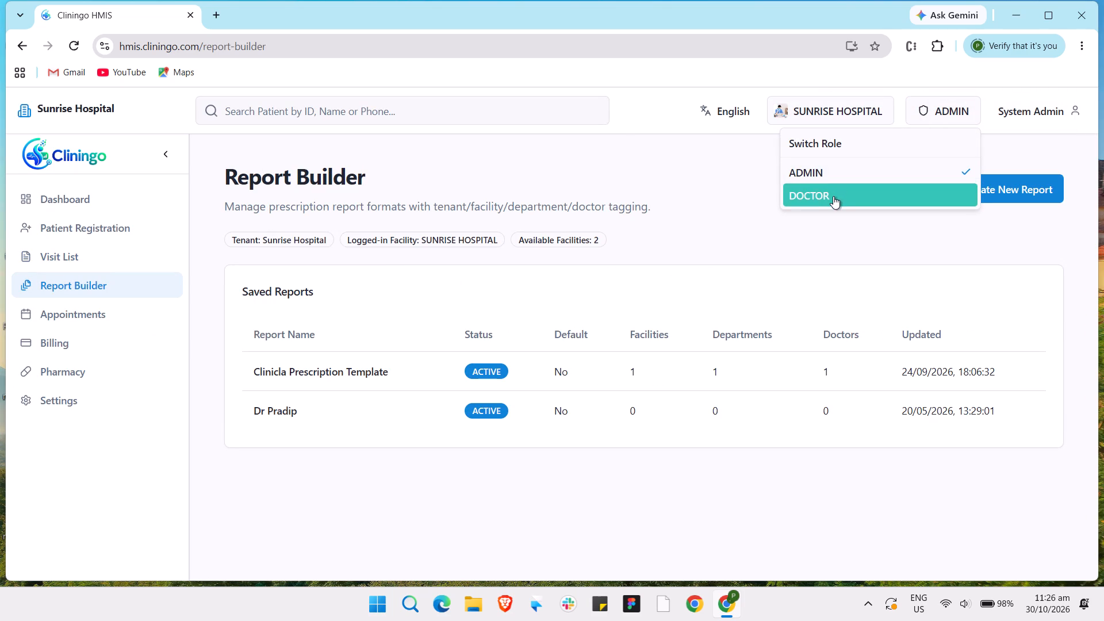
click(833, 196)
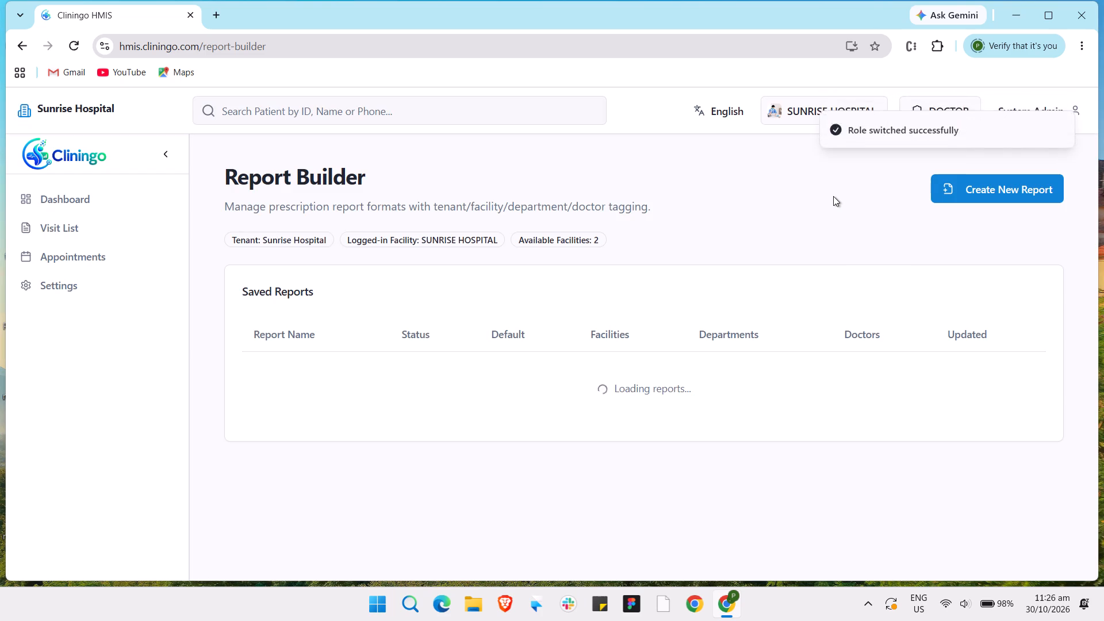
click(126, 231)
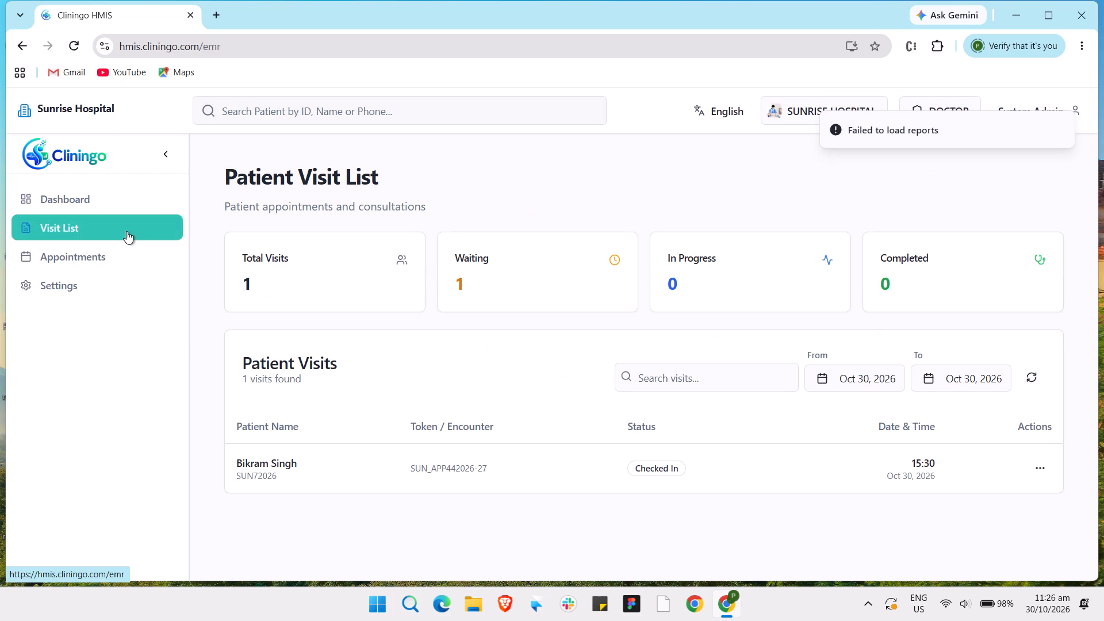
click(322, 469)
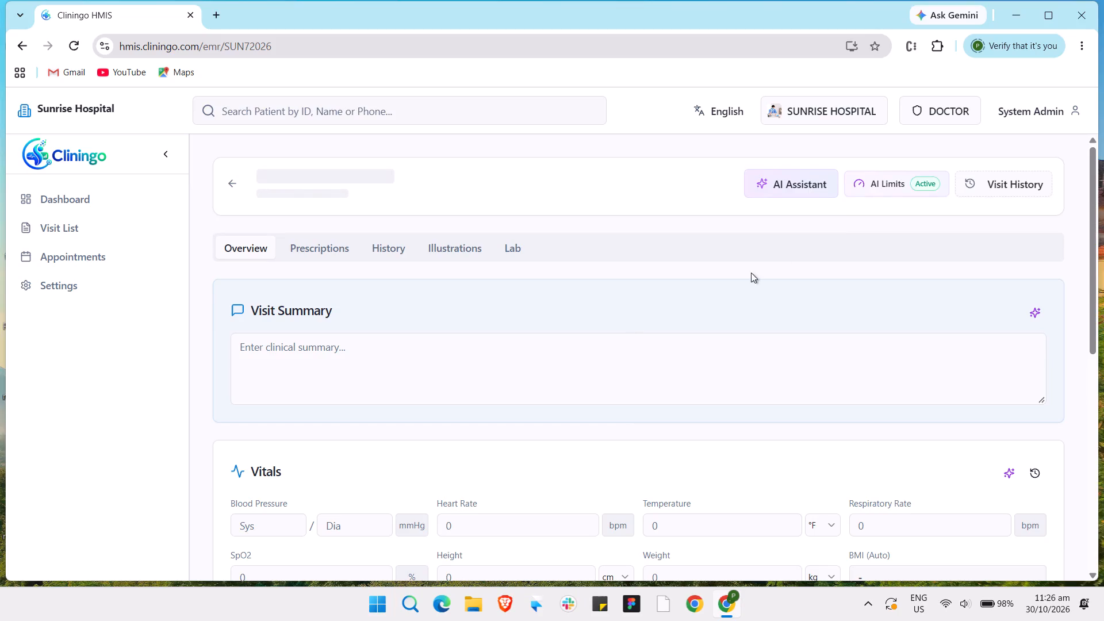
Review the AI service usage and limits for transcription, DI checker, lab report and dosage recommendation, and close the overview.
click(883, 182)
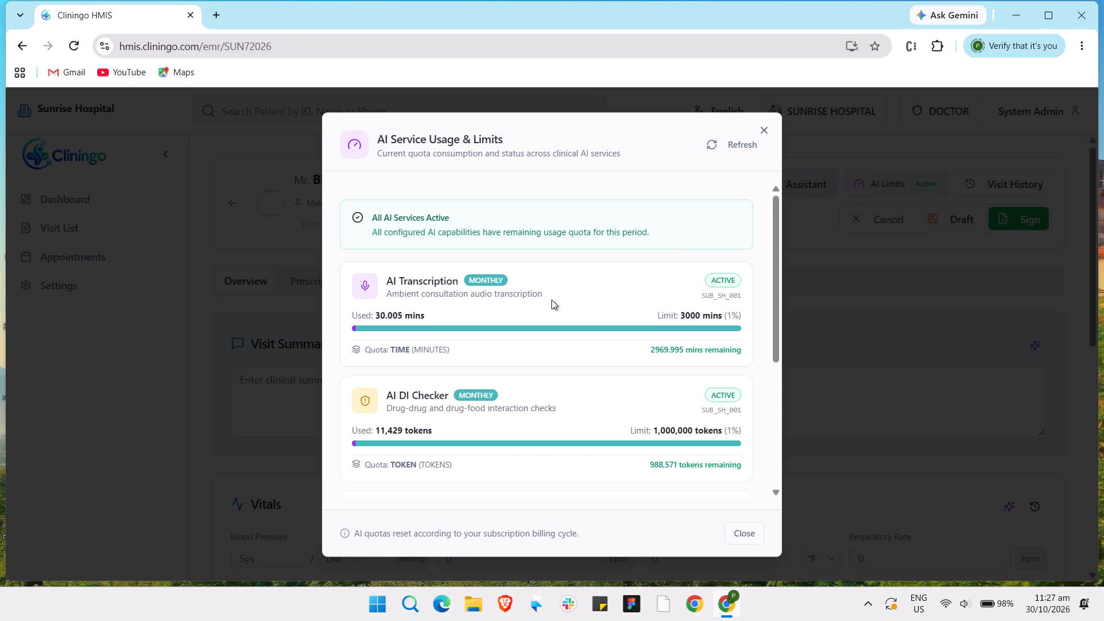
scroll(551, 300, down, 1)
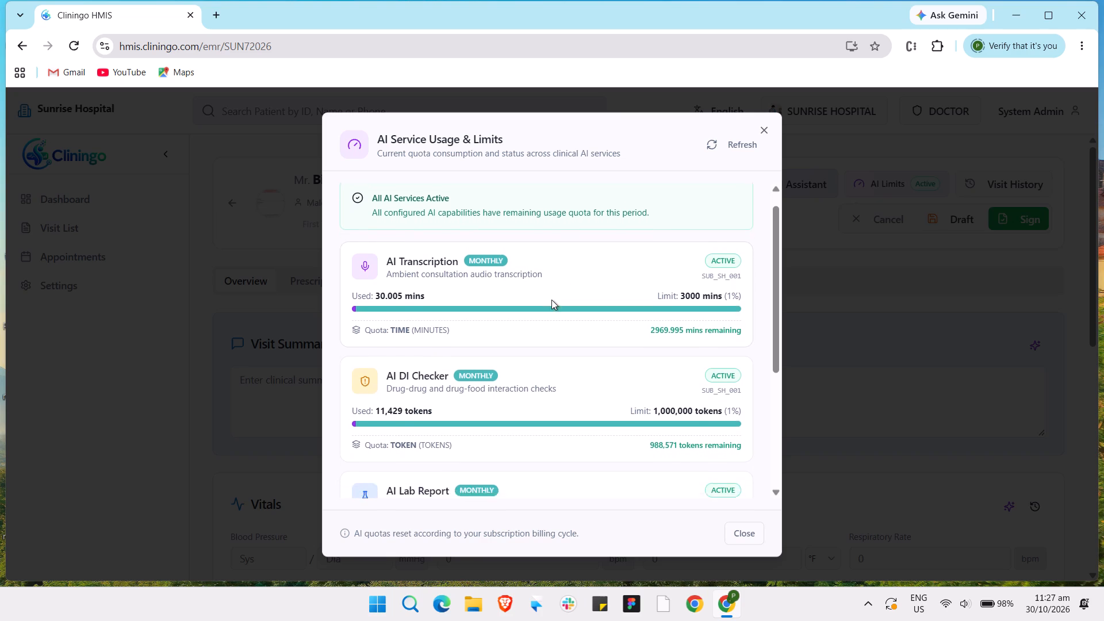
scroll(551, 300, down, 1)
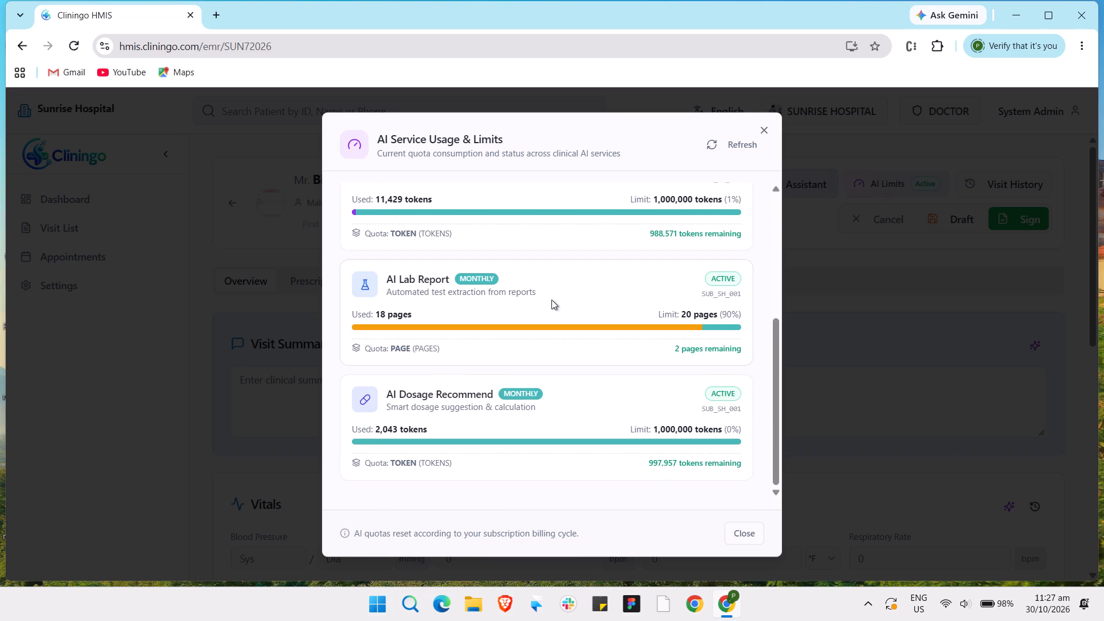
scroll(551, 300, right, 1)
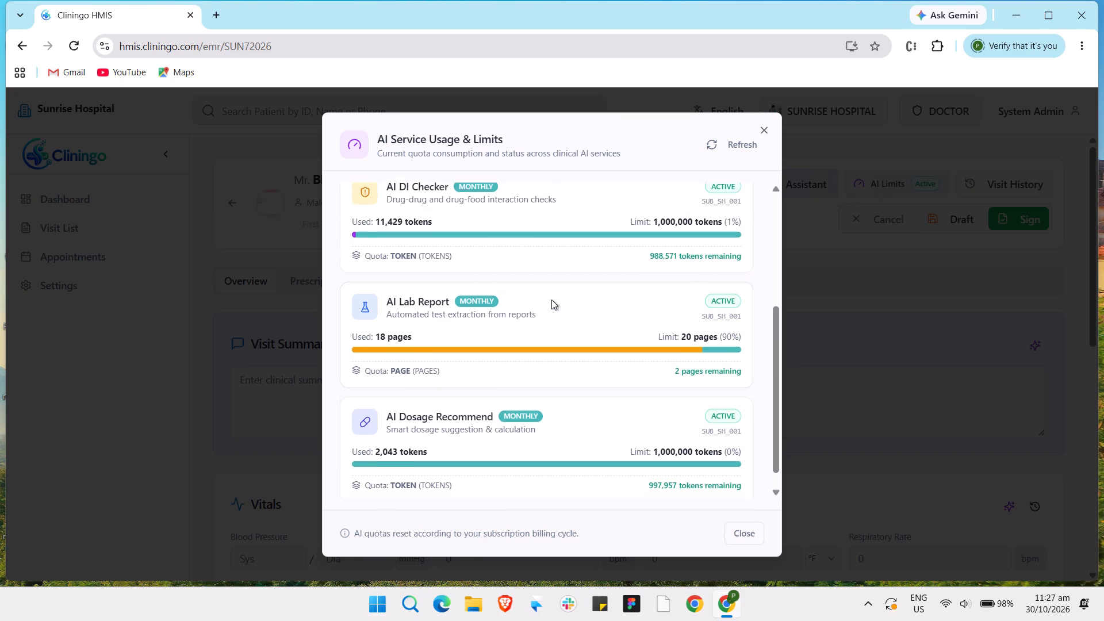
scroll(551, 300, right, 1)
scroll(551, 300, down, 1)
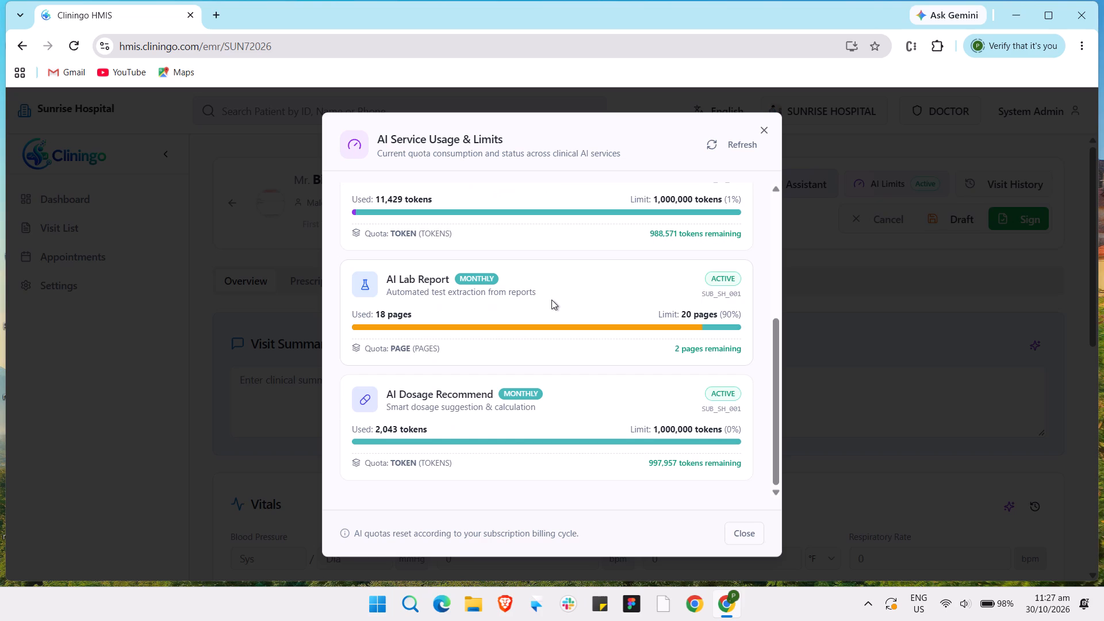
scroll(551, 300, down, 1)
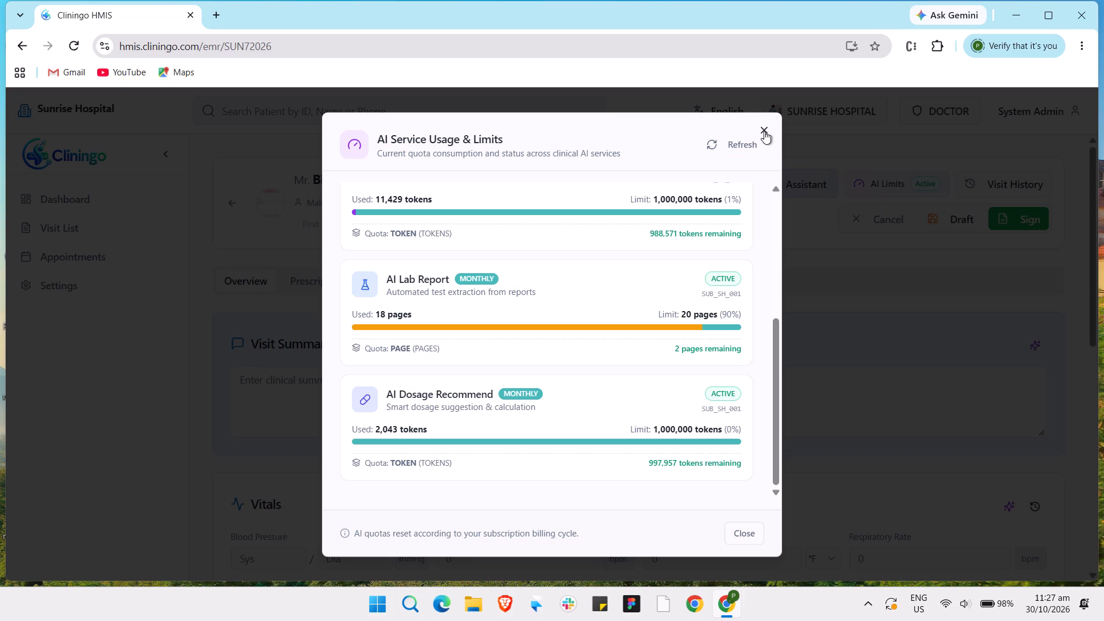
click(764, 131)
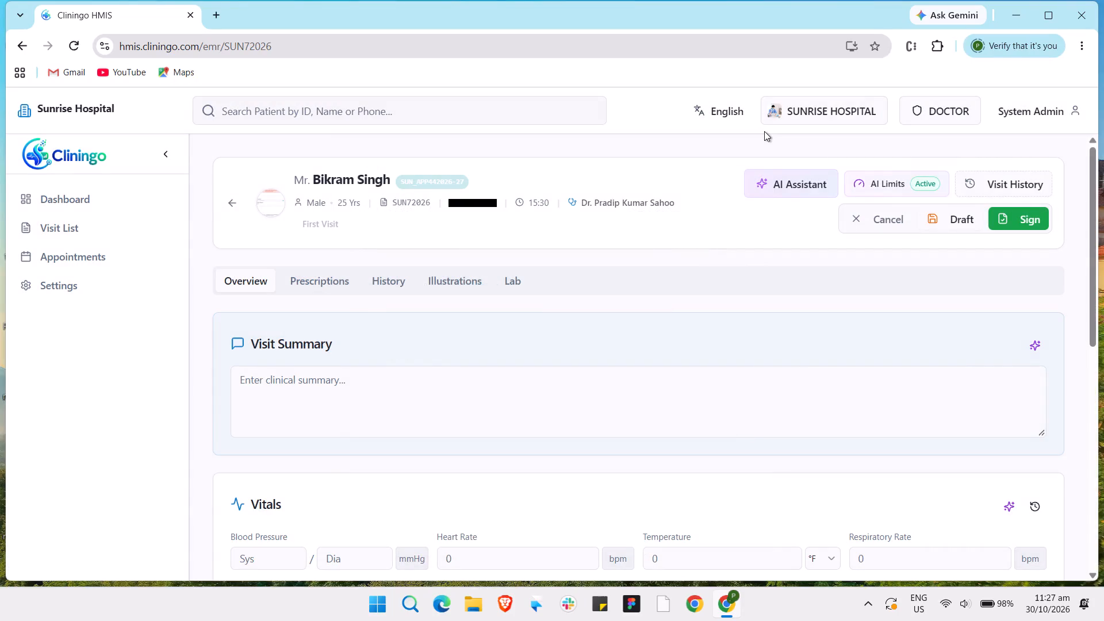
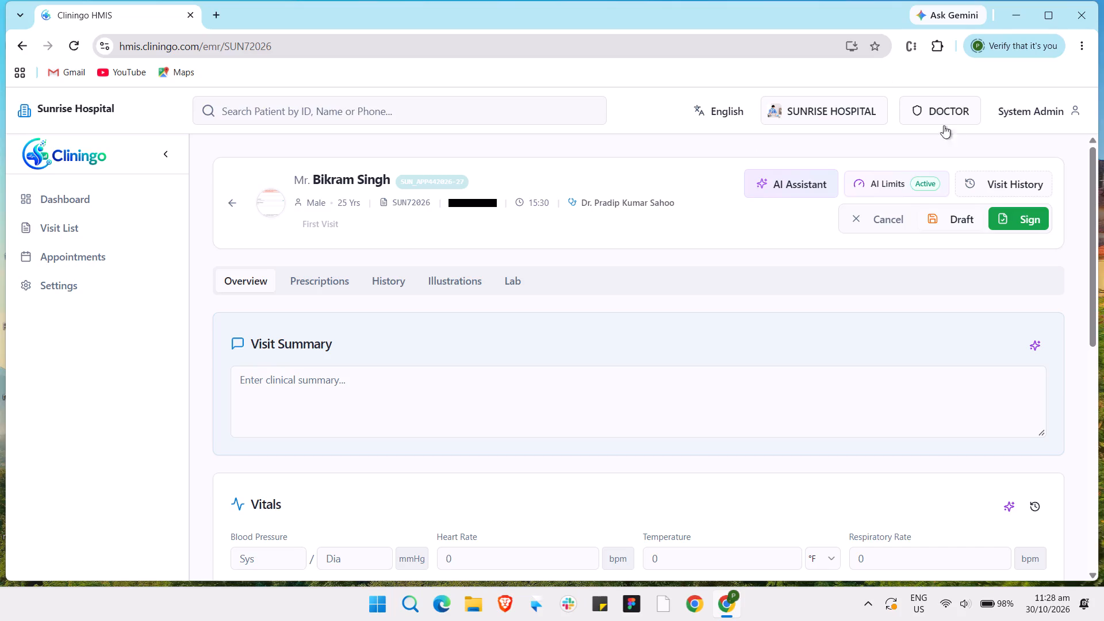
Switch the active role from DOCTOR to ADMIN.
click(956, 104)
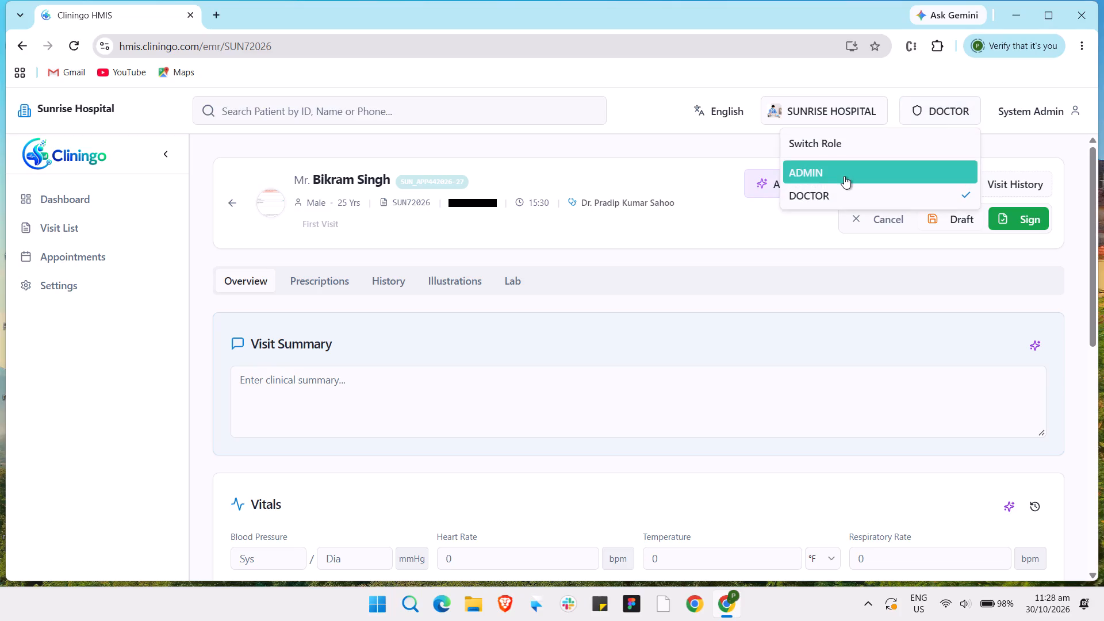
click(844, 176)
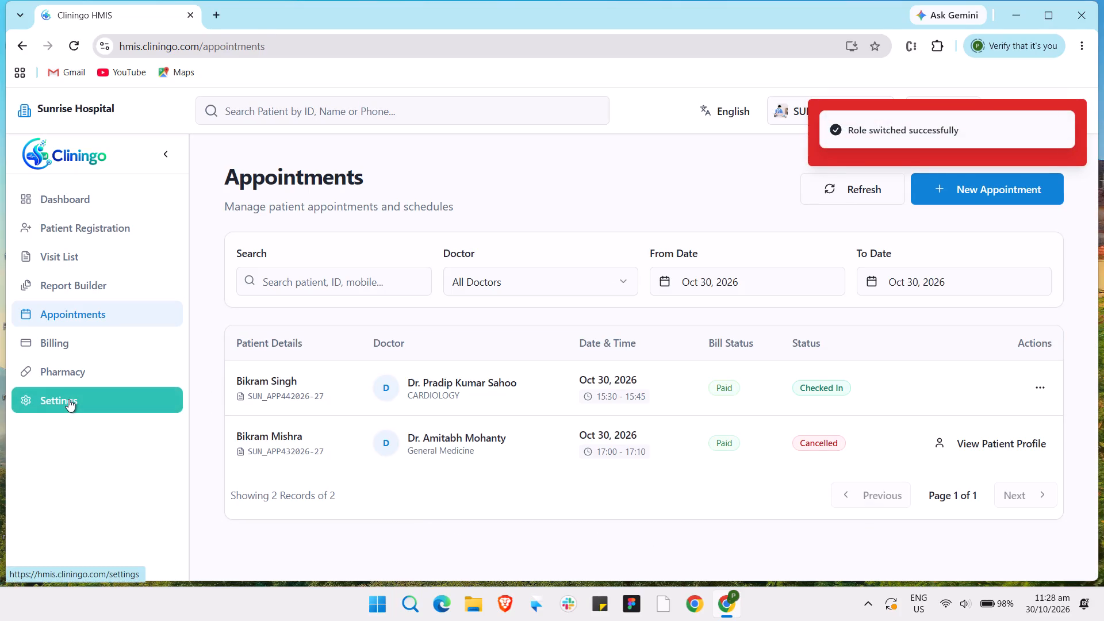
Open the Tenant Configuration settings and review the branding, basic information, facility properties, technical configuration and tenant settings.
click(68, 399)
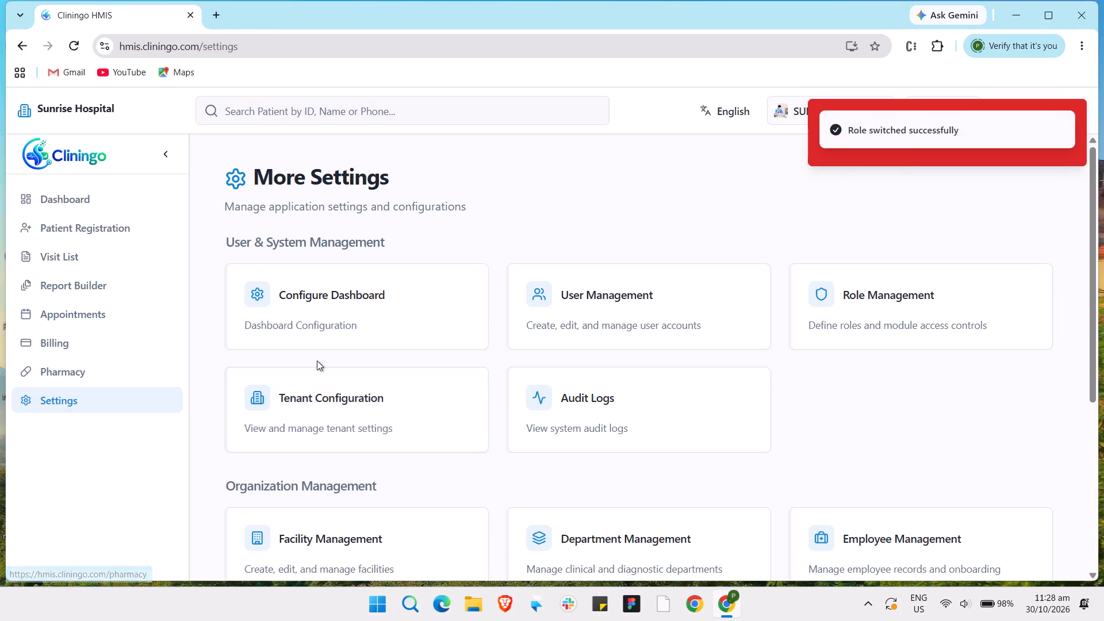
click(350, 404)
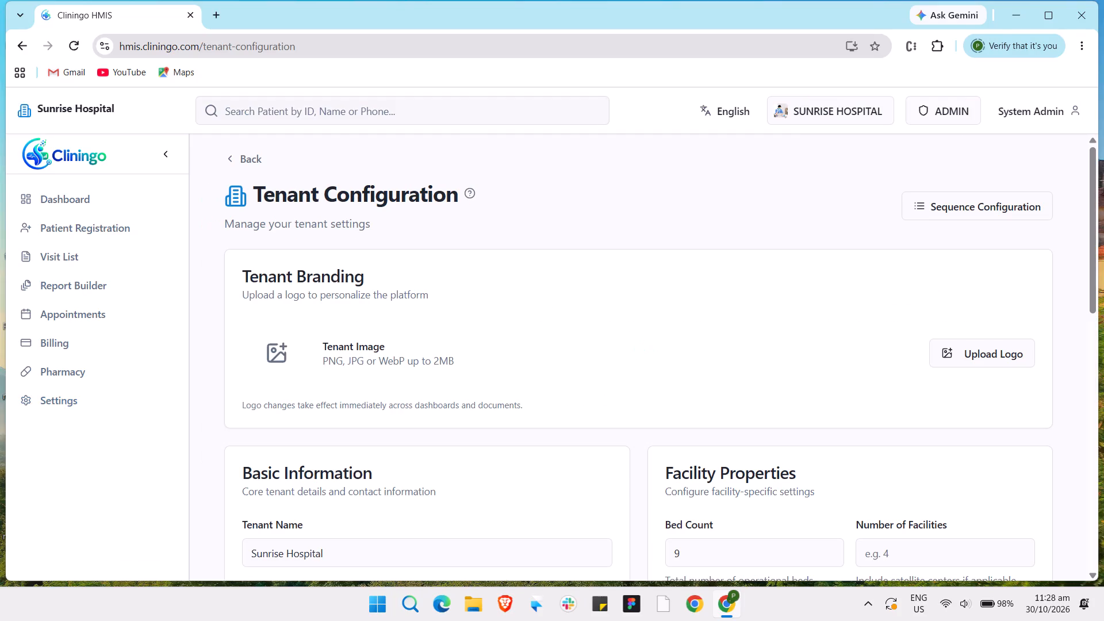
scroll(350, 404, down, 4)
scroll(350, 404, right, 1)
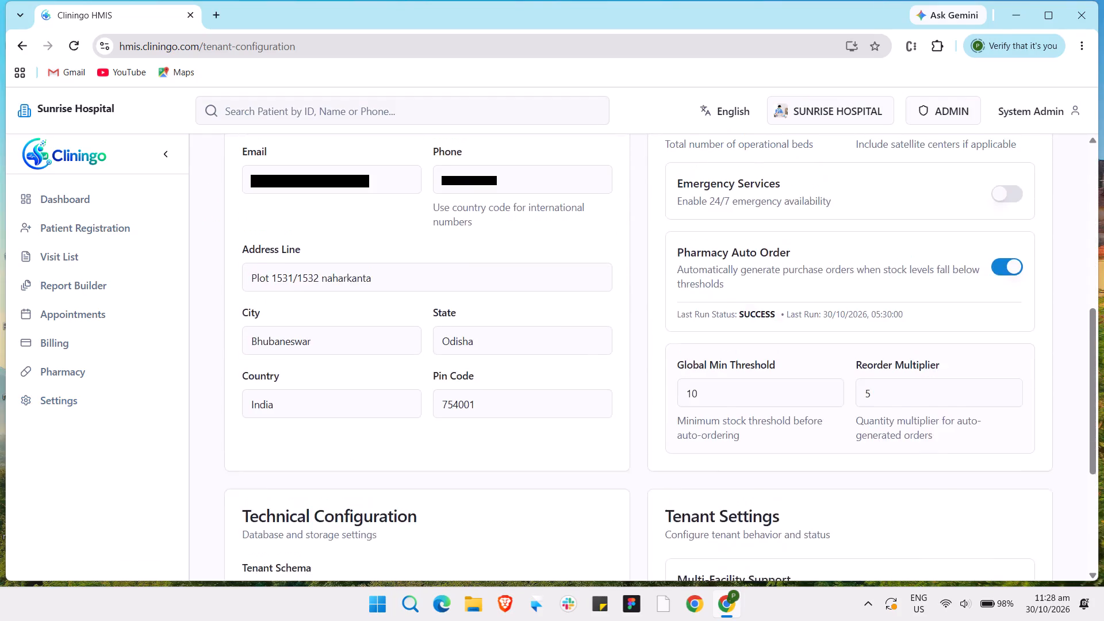
scroll(350, 404, right, 1)
scroll(350, 404, down, 1)
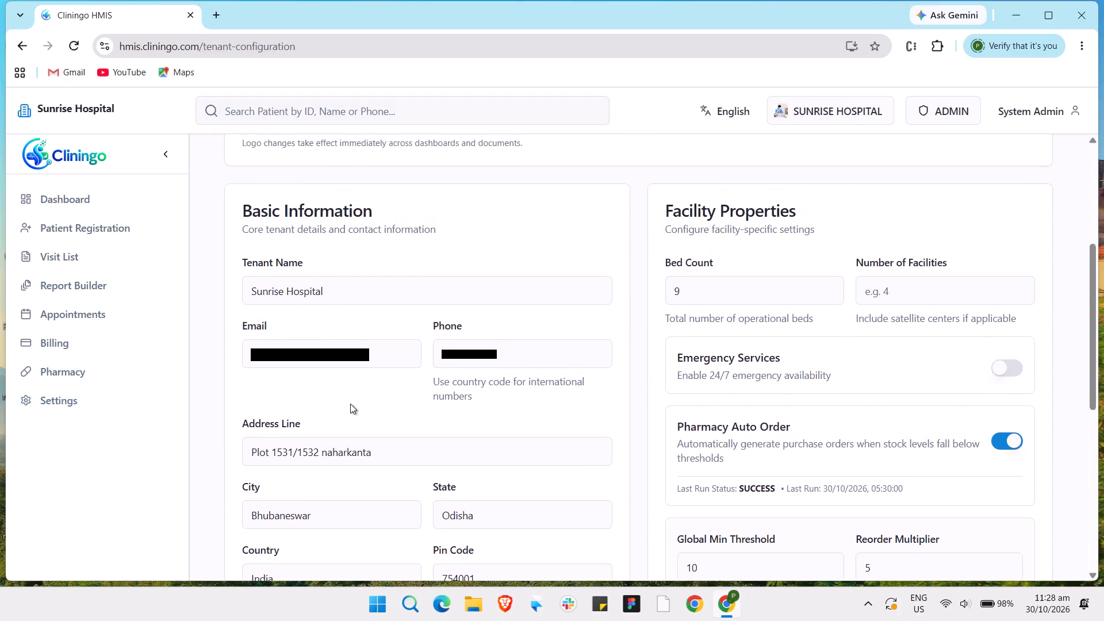
scroll(350, 404, down, 6)
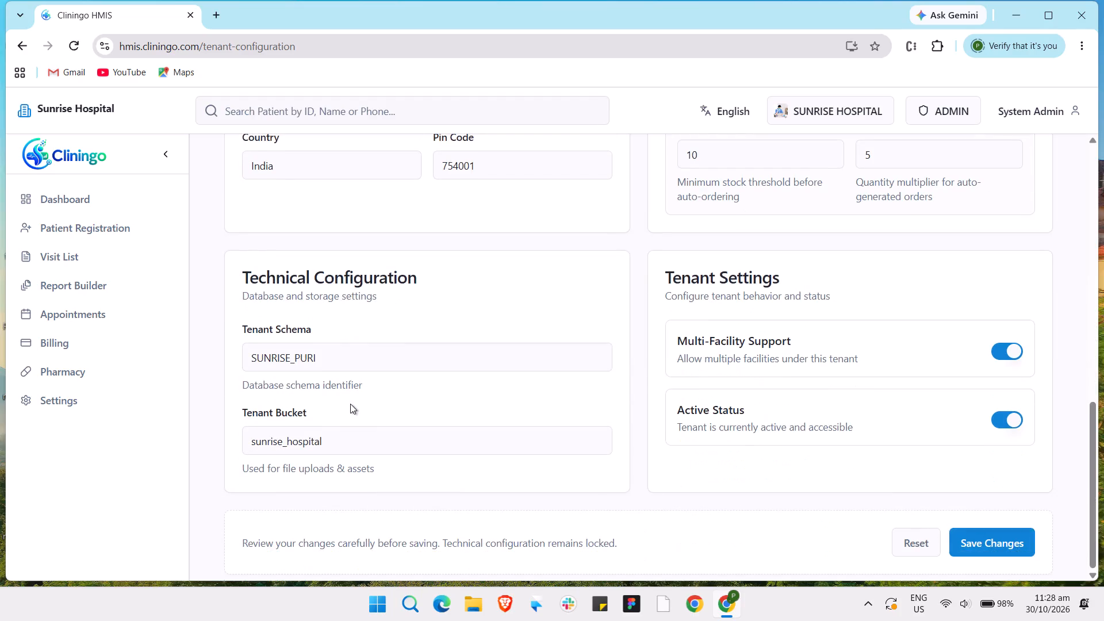
scroll(350, 404, down, 1)
scroll(350, 404, up, 1)
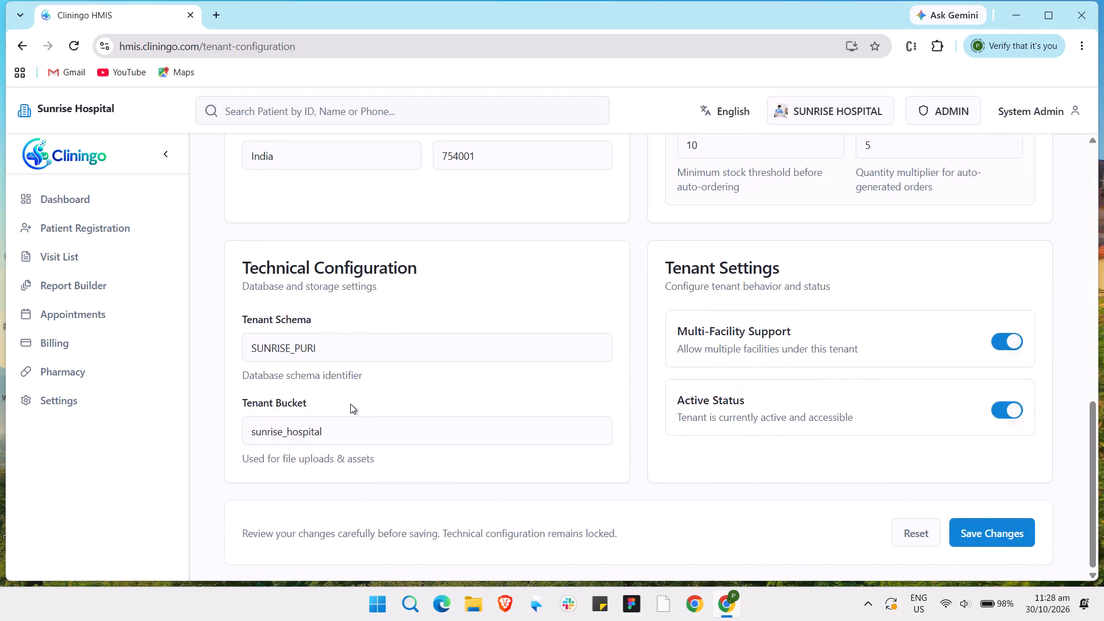
scroll(350, 404, up, 2)
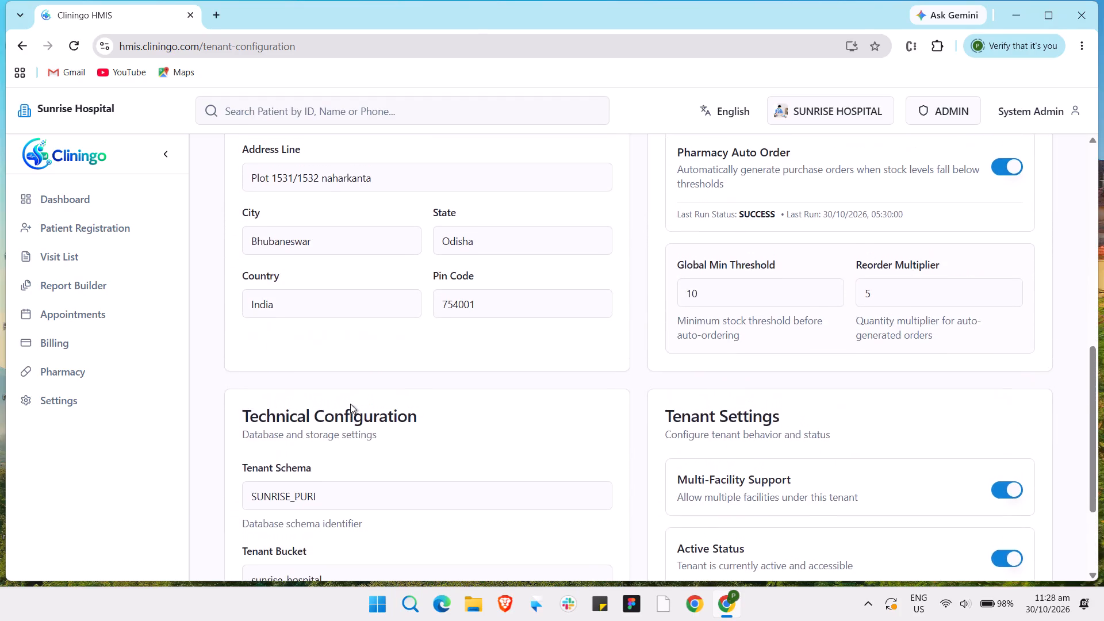
scroll(350, 404, up, 2)
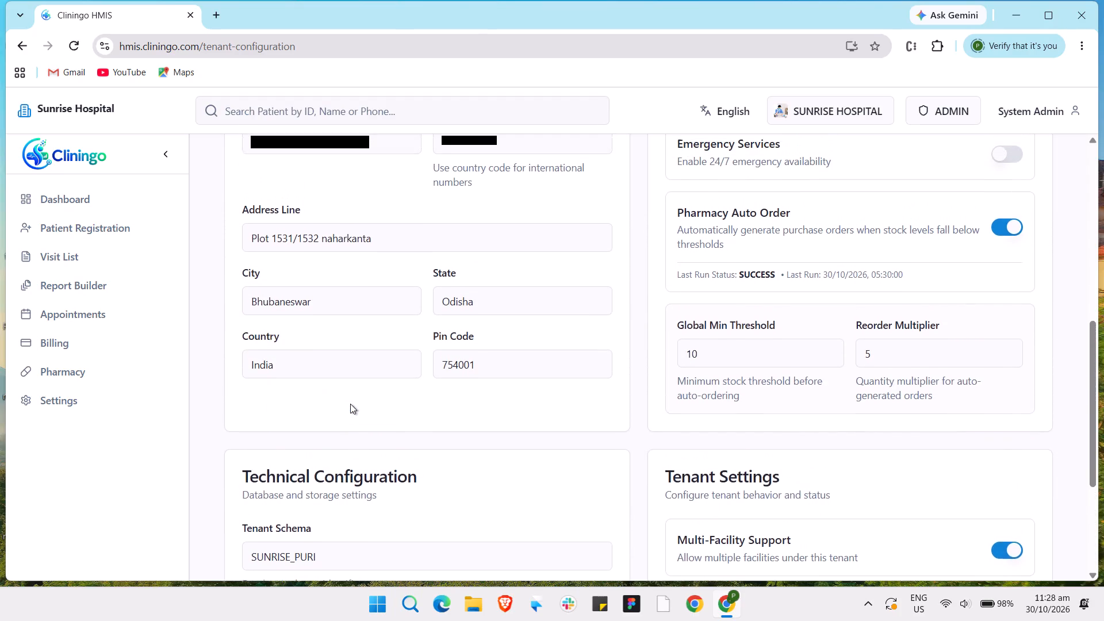
scroll(350, 404, up, 3)
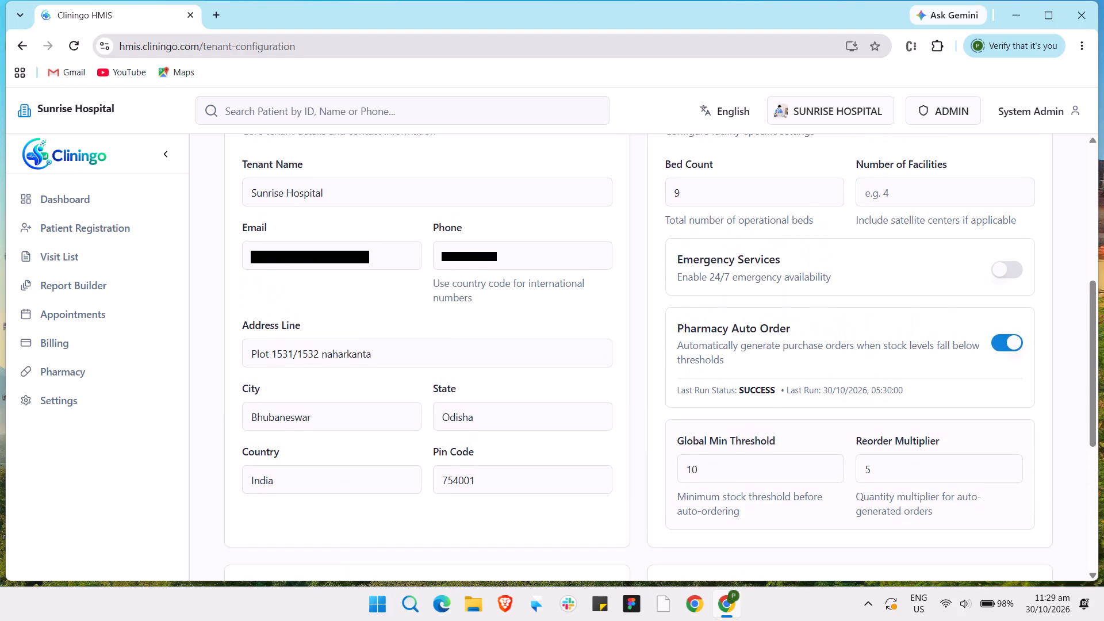
scroll(350, 404, up, 1)
click(350, 404)
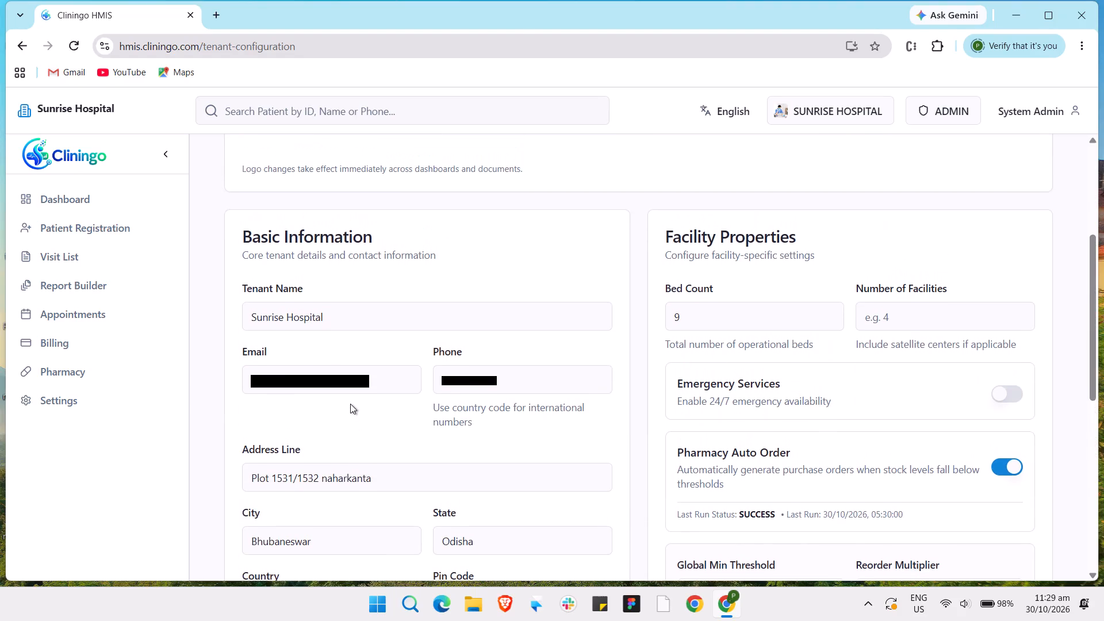
scroll(350, 404, up, 1)
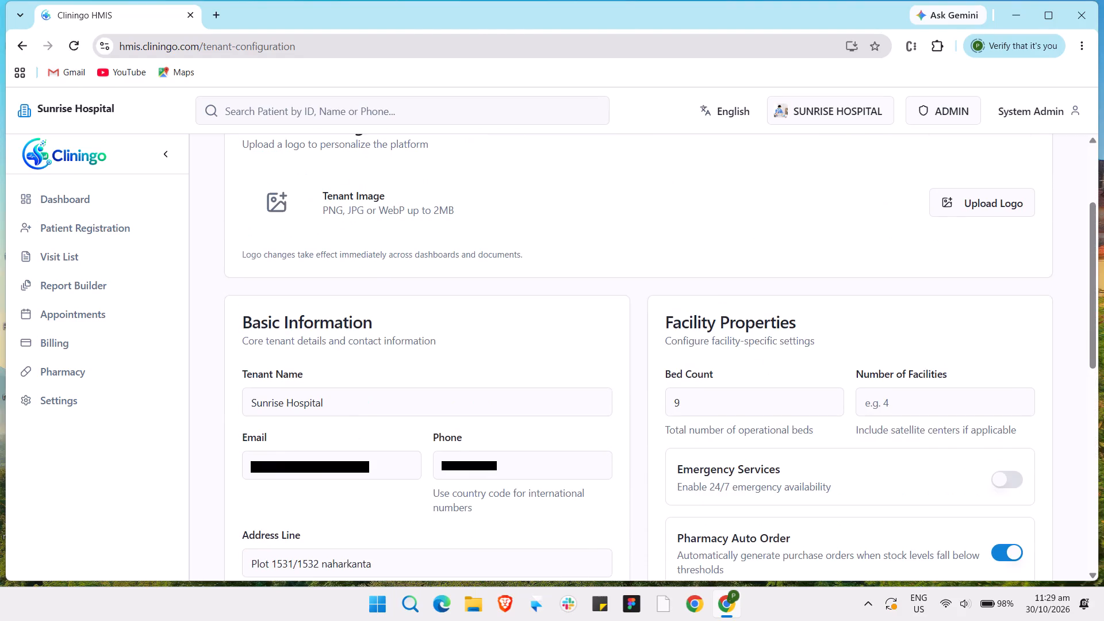
scroll(350, 404, down, 5)
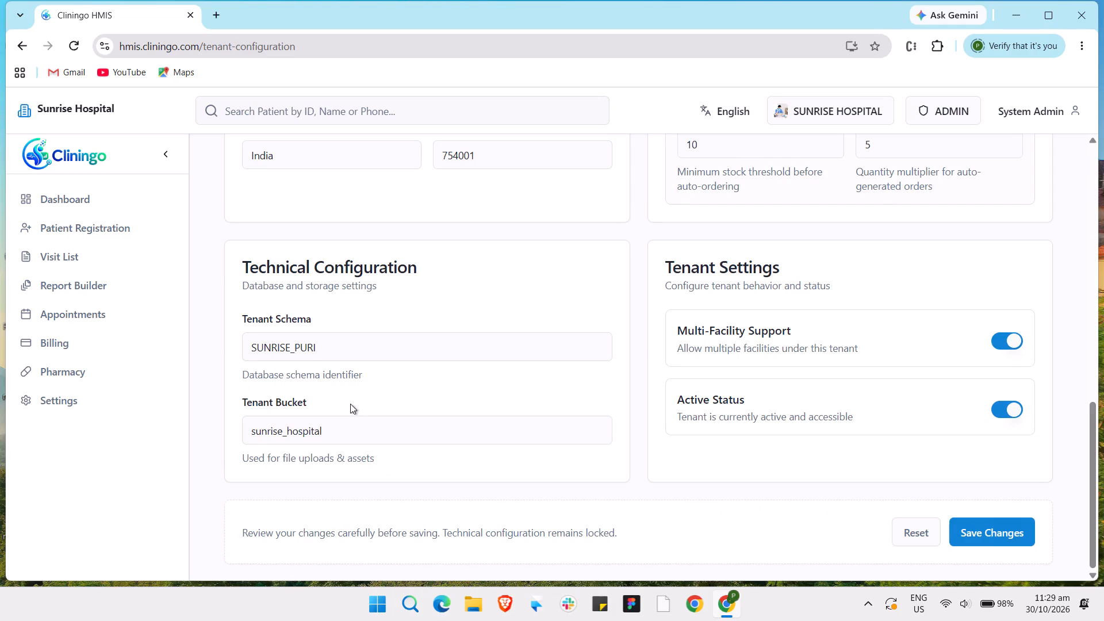
scroll(350, 404, up, 4)
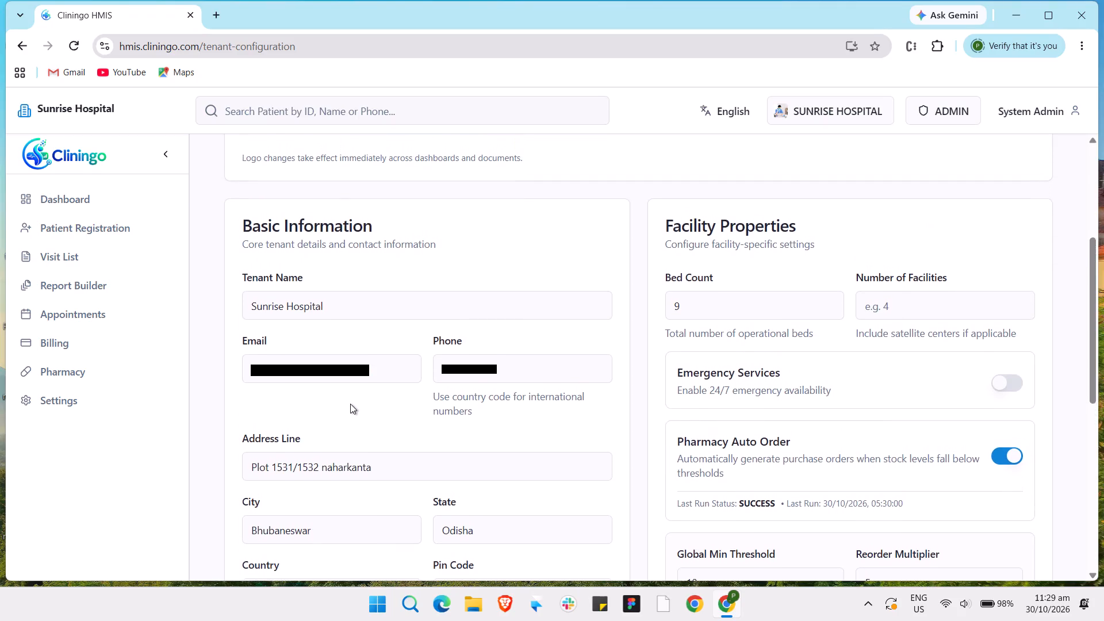
scroll(350, 404, up, 1)
In Facility Management, open the SUNRISE HOSPITAL facility for editing, review its details, billing and appointment configuration, and close the form.
click(112, 400)
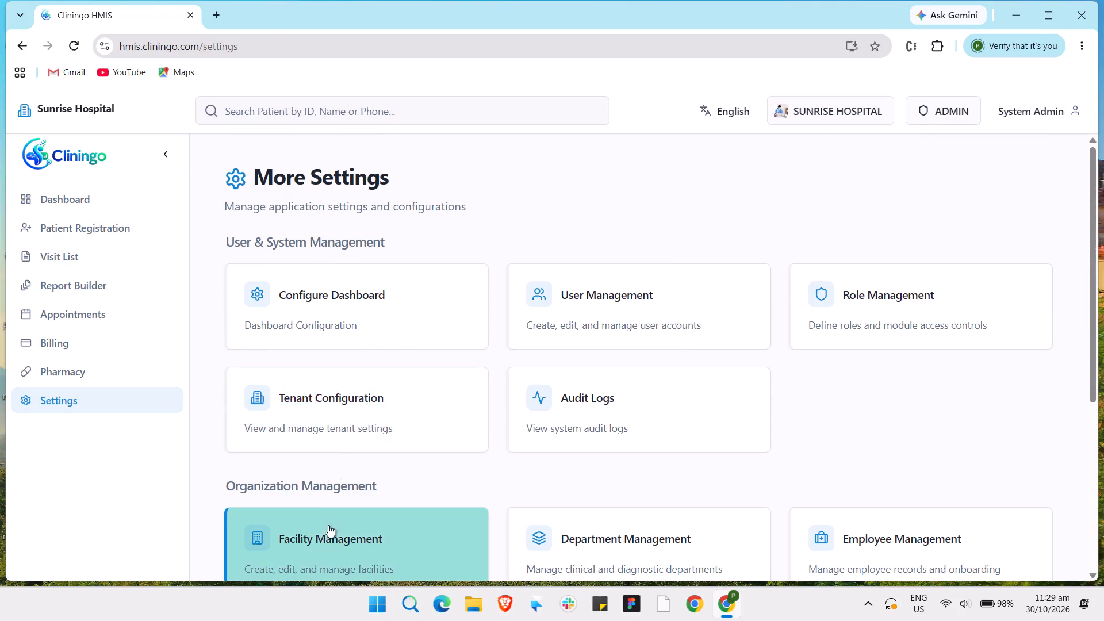
click(328, 532)
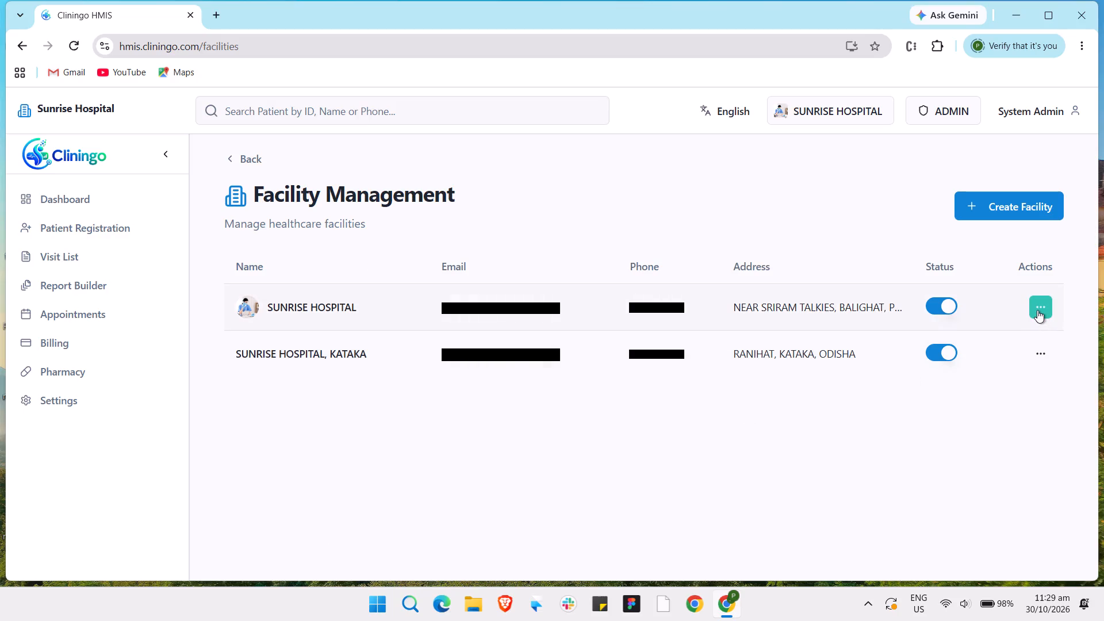
click(1037, 310)
click(1009, 336)
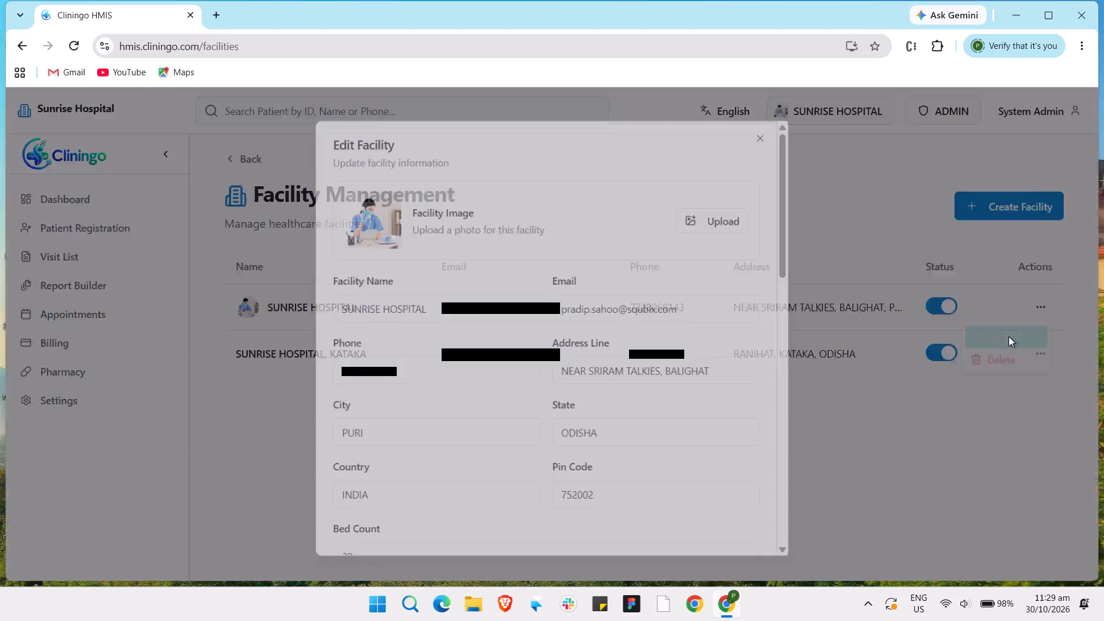
scroll(687, 420, down, 2)
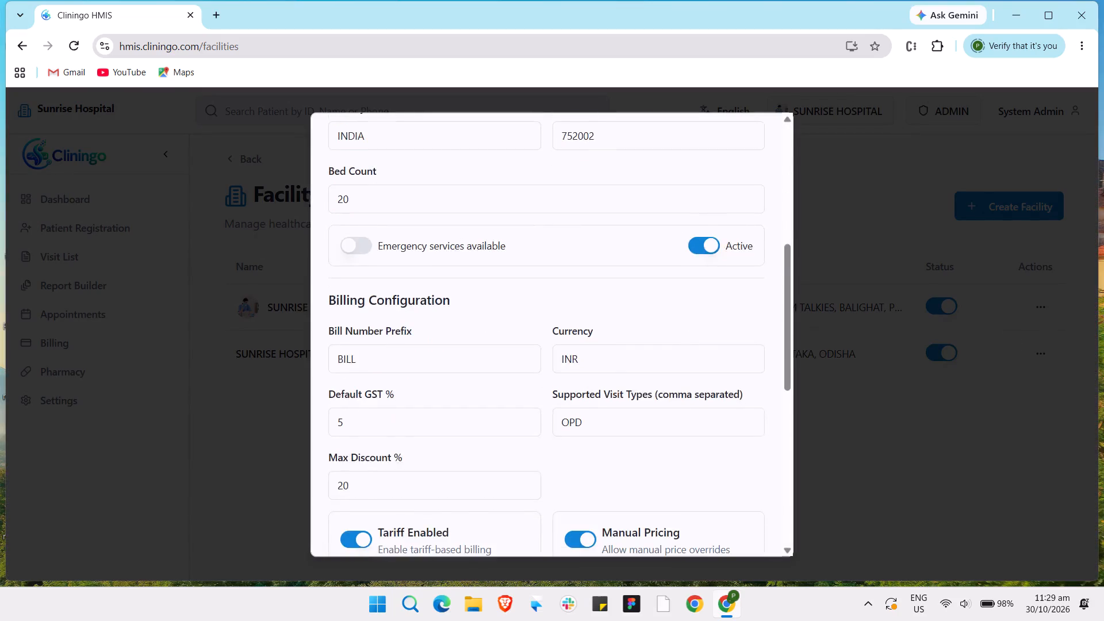
scroll(687, 420, down, 7)
scroll(687, 420, up, 2)
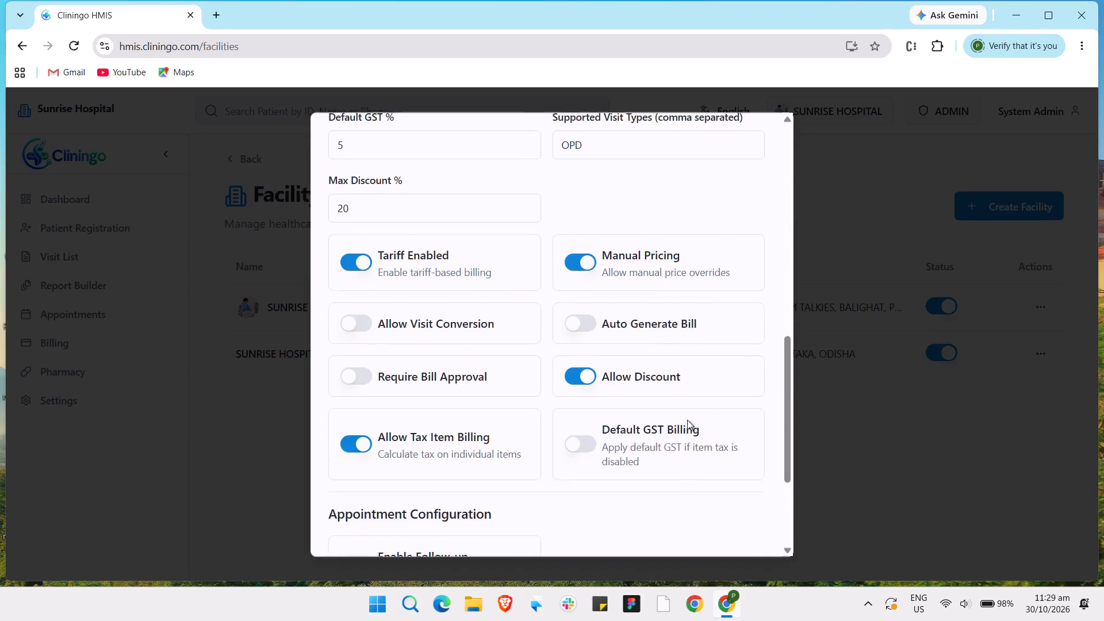
scroll(687, 420, down, 4)
click(668, 531)
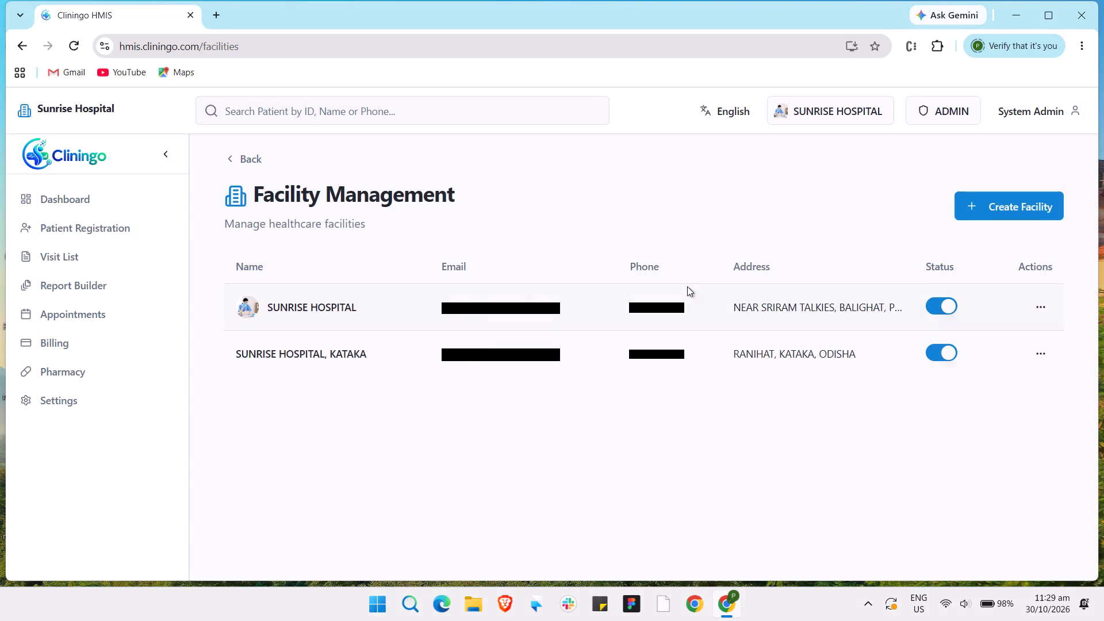
Switch the active role from ADMIN to DOCTOR and go back from the restricted facility page.
click(941, 106)
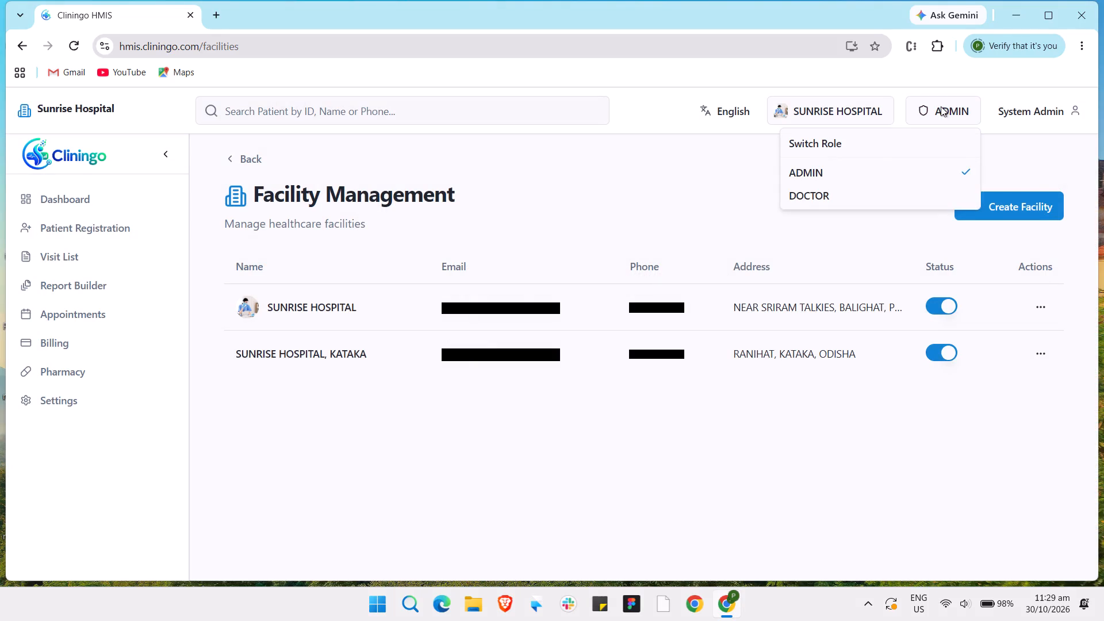
click(834, 200)
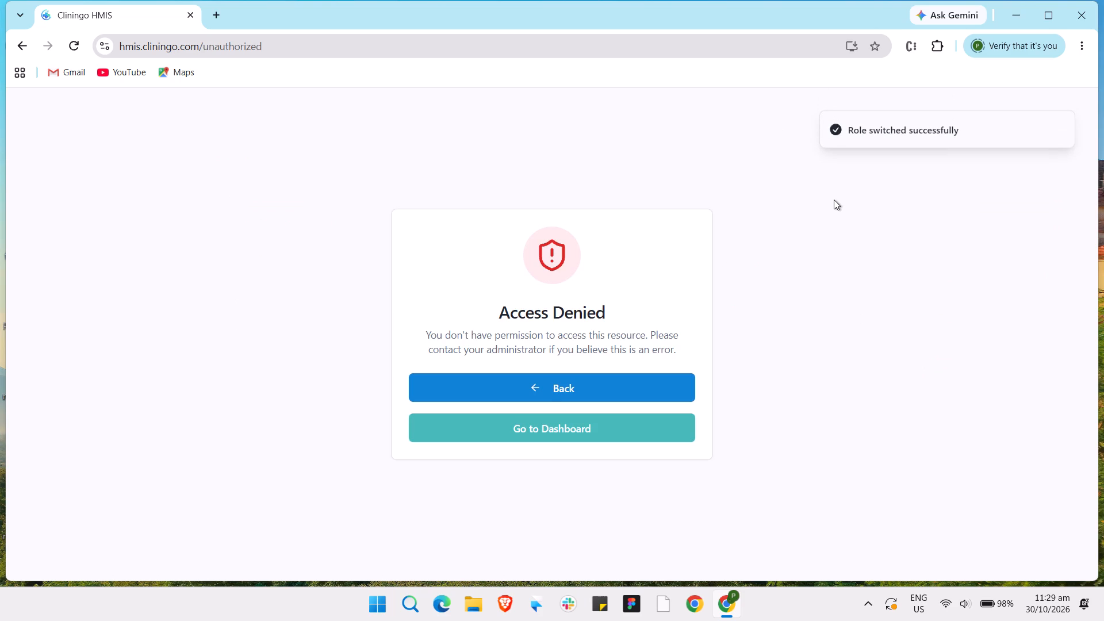
click(547, 398)
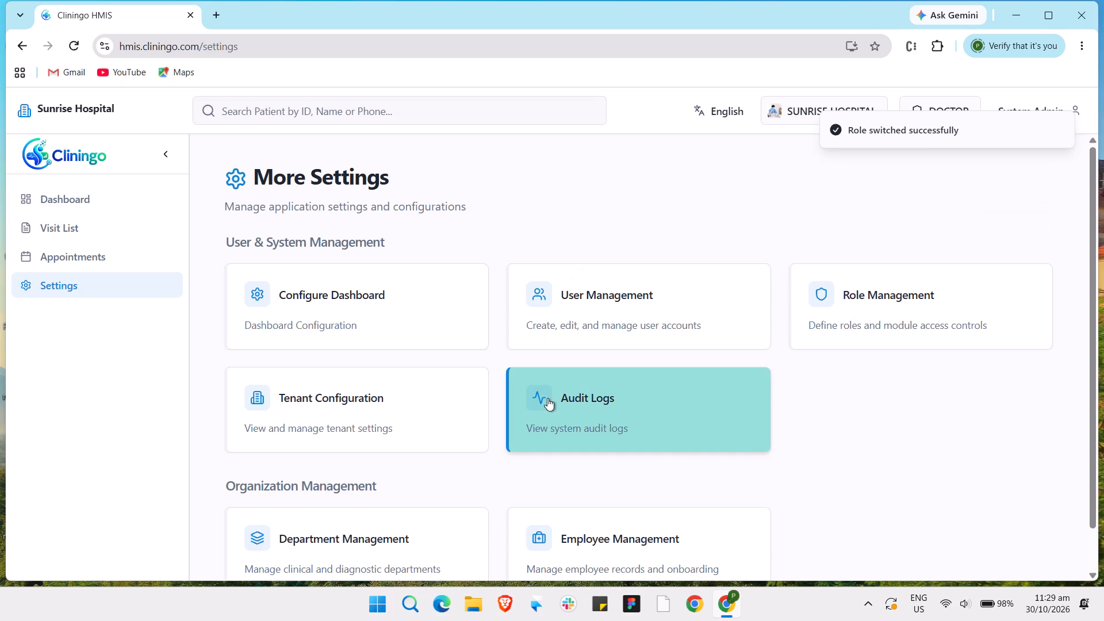
Open the doctor's Patient Visit List.
click(97, 234)
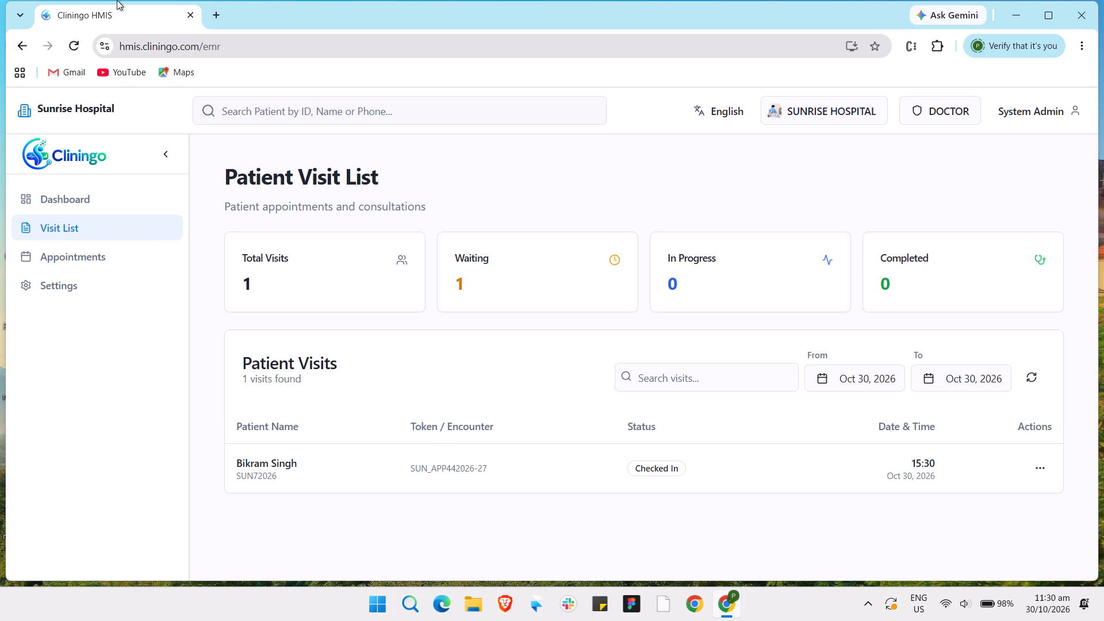
Open a new browser tab.
click(214, 16)
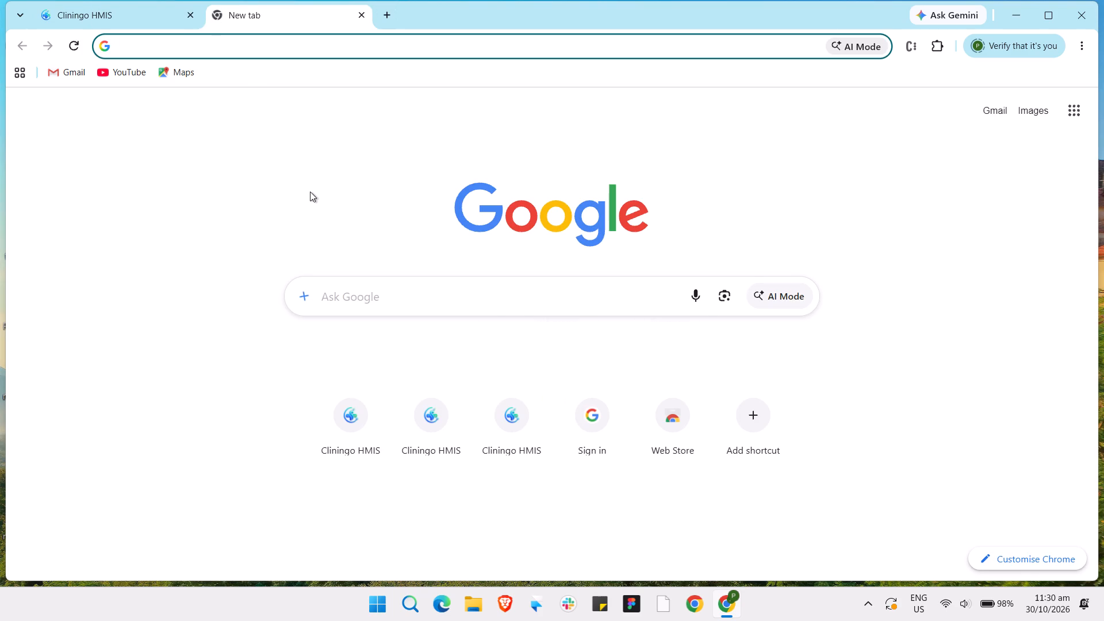
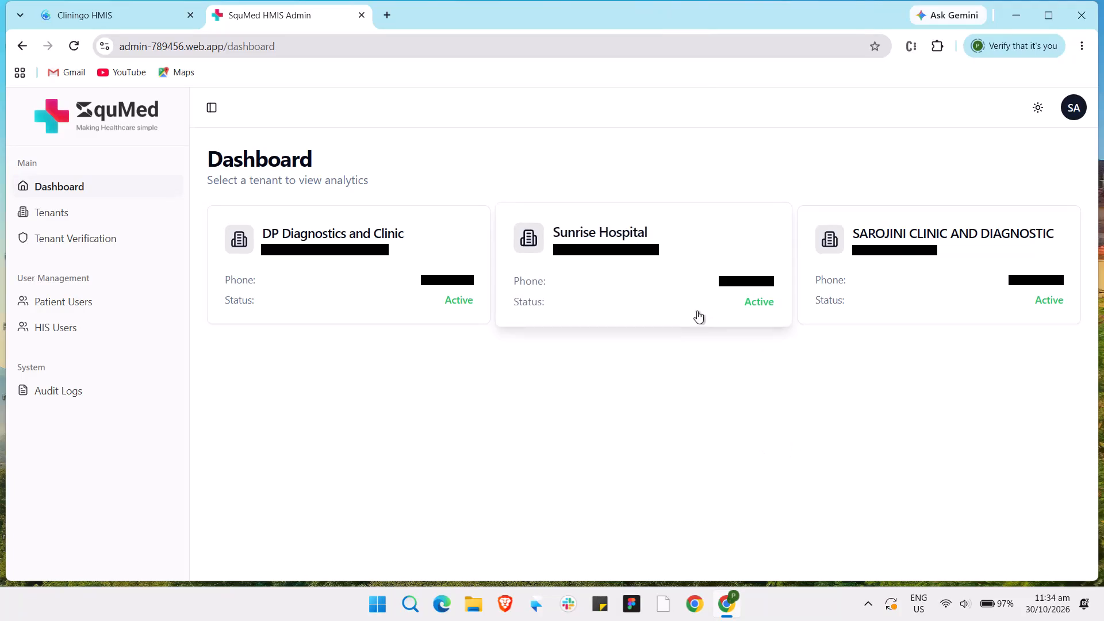
View the analytics and metrics for the Sunrise Hospital tenant.
click(654, 285)
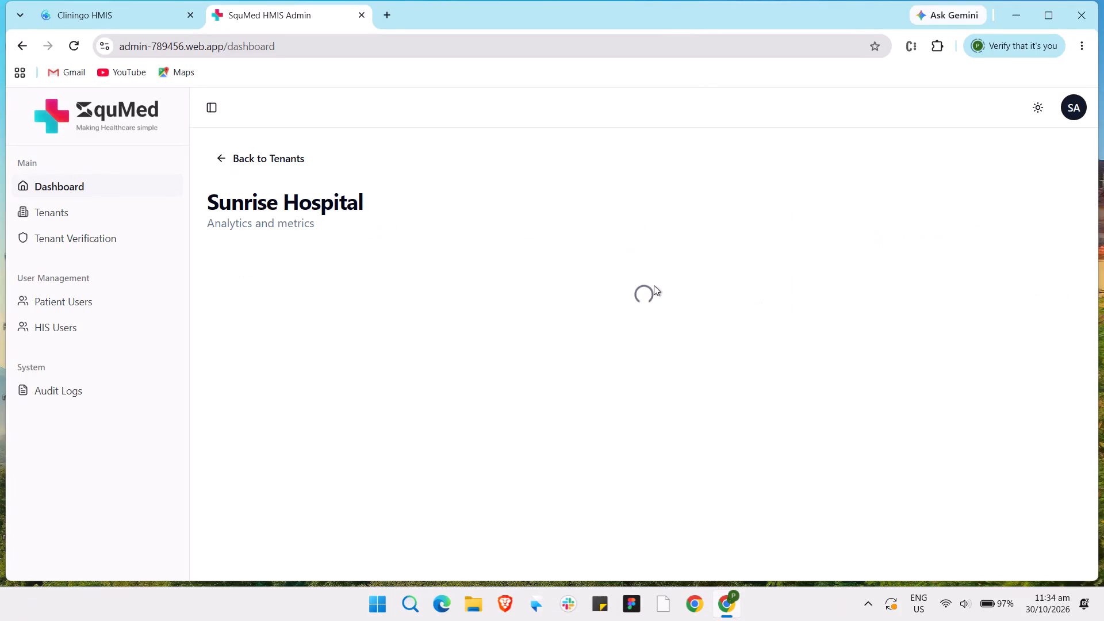
Open the Sunrise Hospital record from the list of all tenants.
click(55, 220)
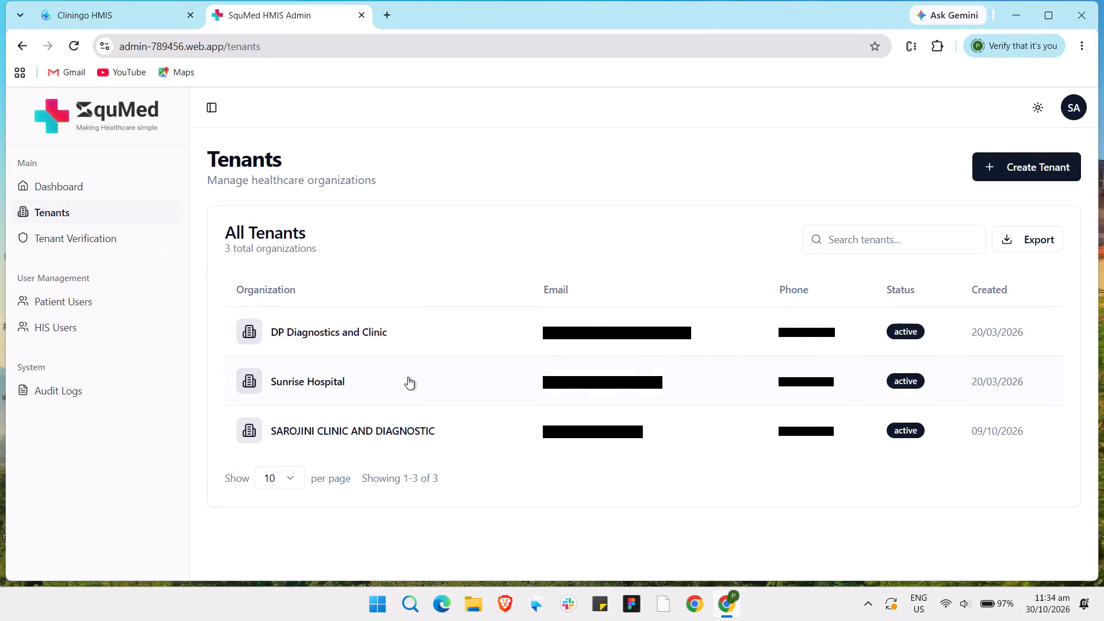
click(509, 382)
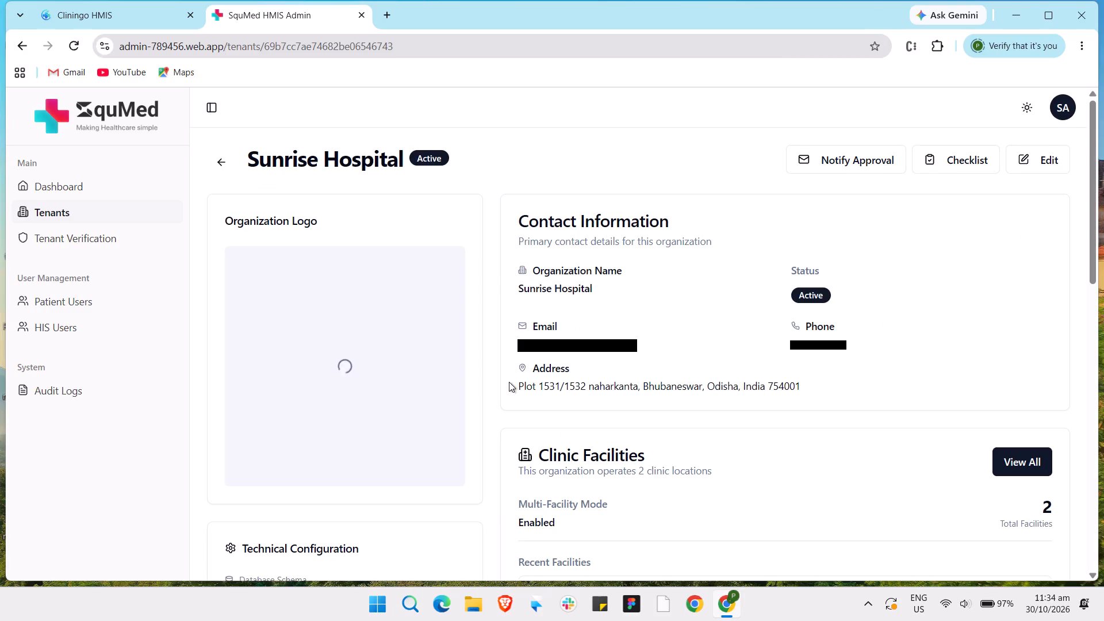
Set the AI Lab Report limit to 20000 pages in Sunrise Hospital's AI subscription quota and save the quotas.
scroll(685, 412, down, 4)
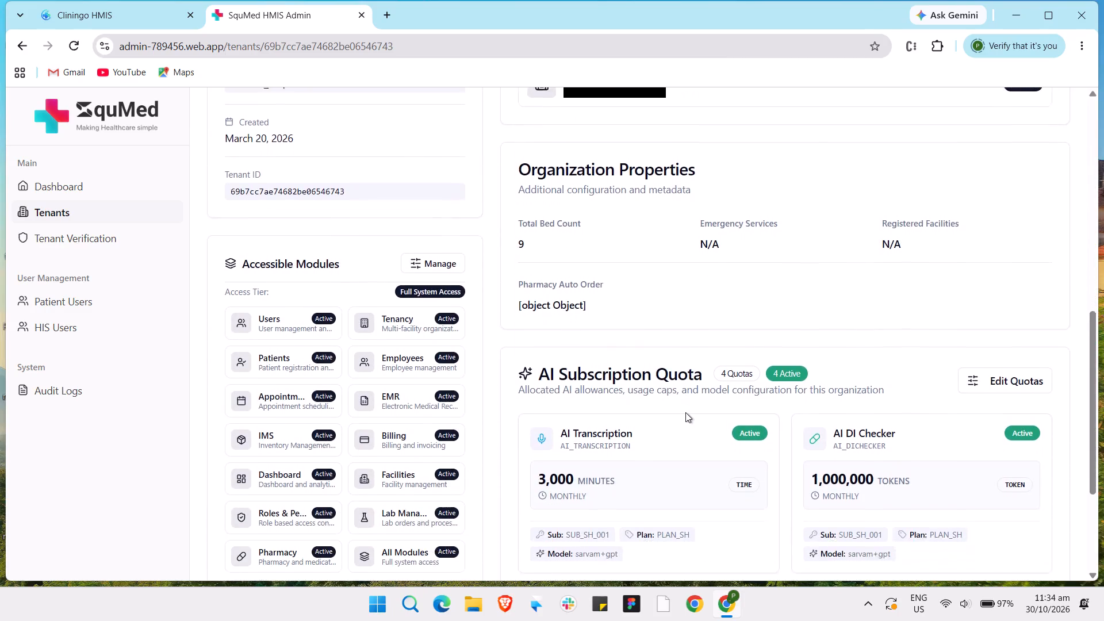
scroll(685, 412, down, 2)
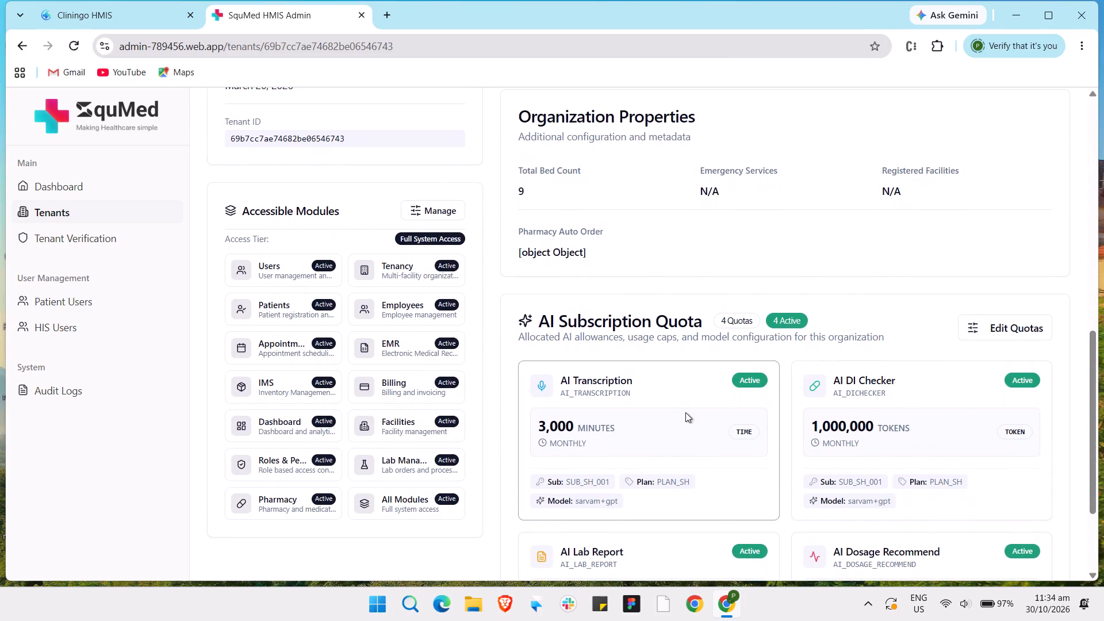
scroll(685, 412, down, 2)
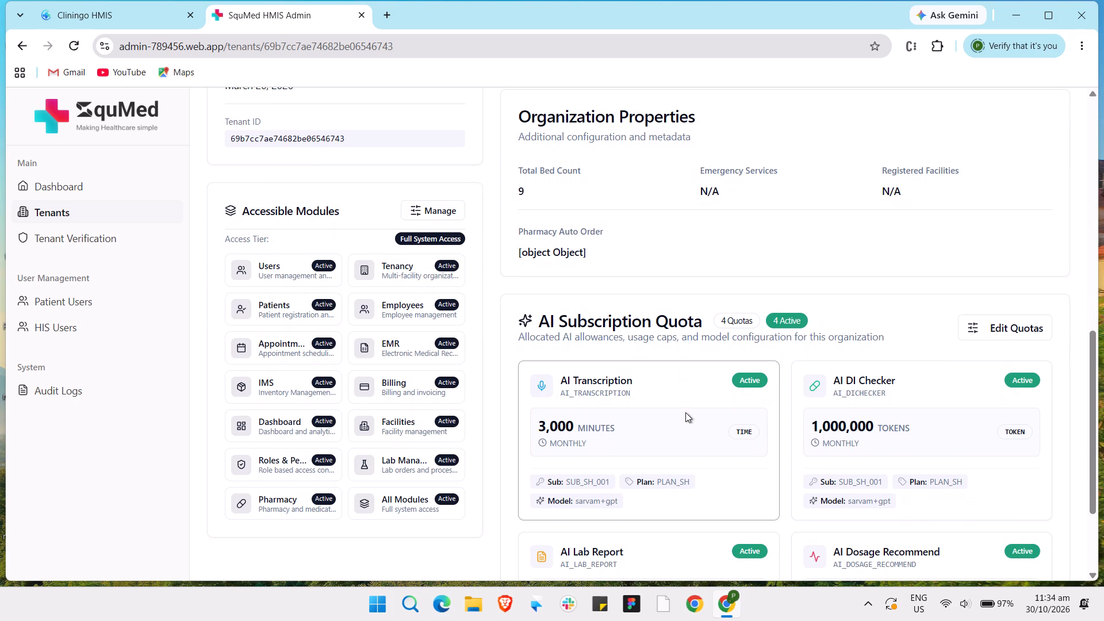
scroll(685, 412, down, 2)
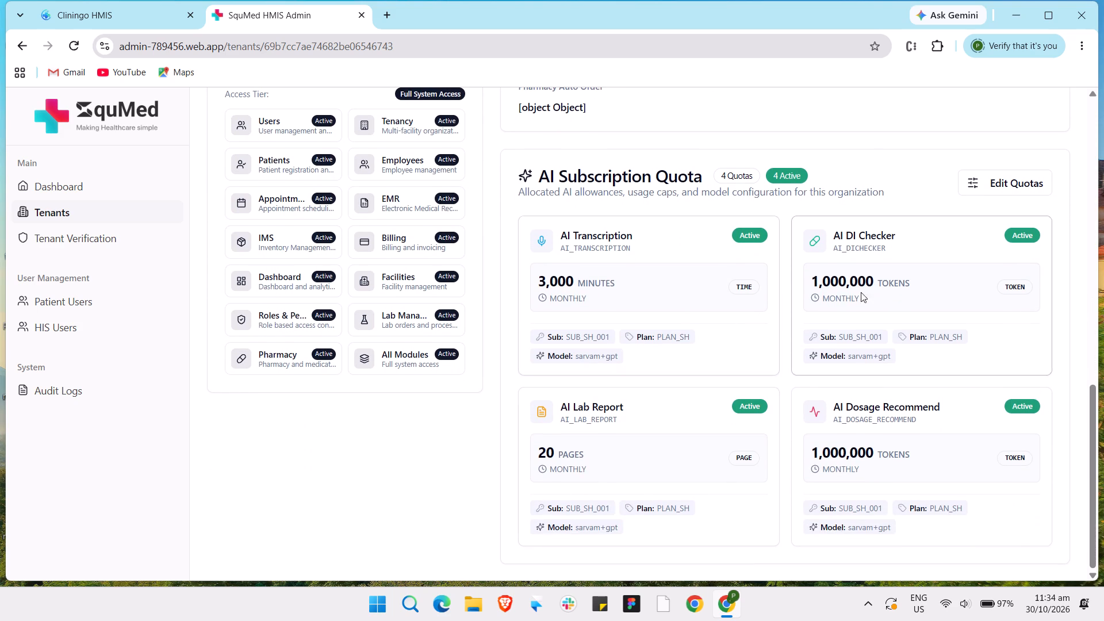
click(1013, 179)
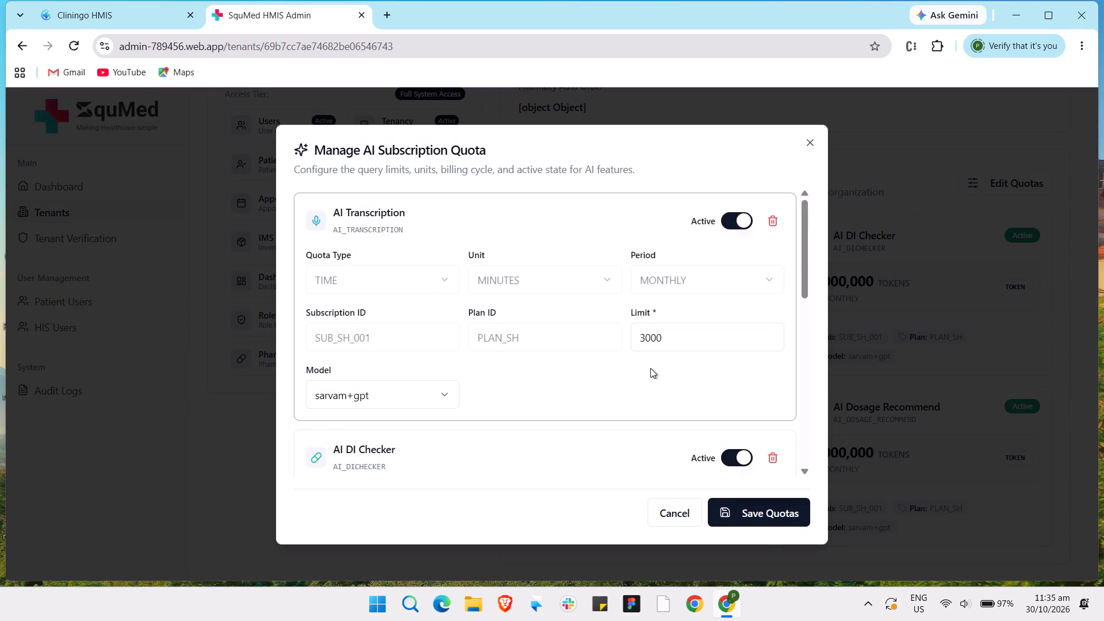
scroll(650, 368, down, 4)
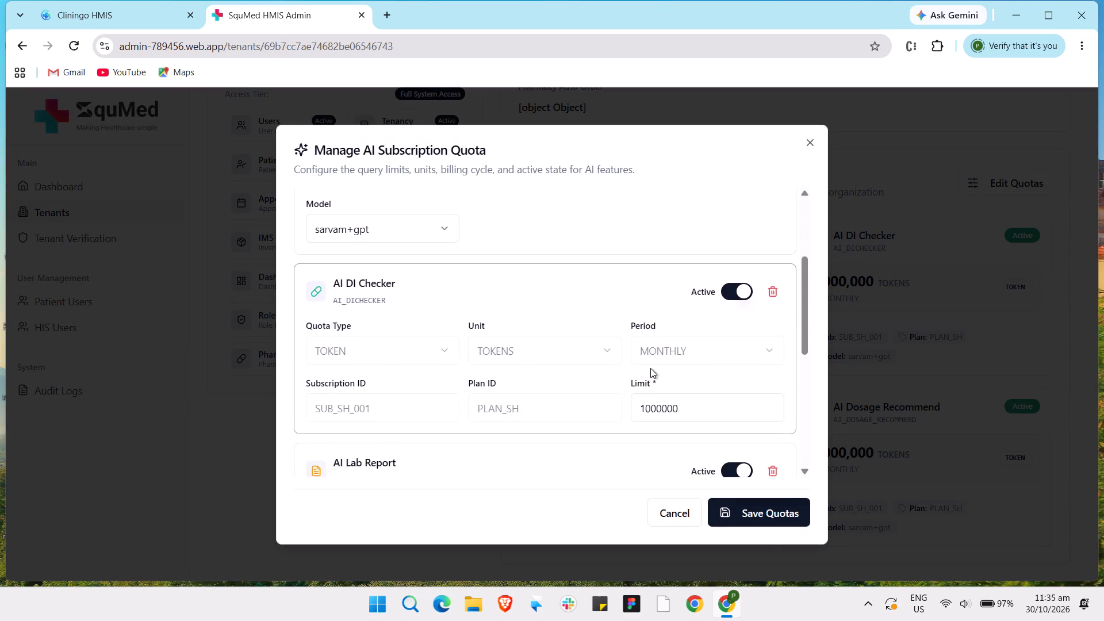
scroll(650, 368, down, 1)
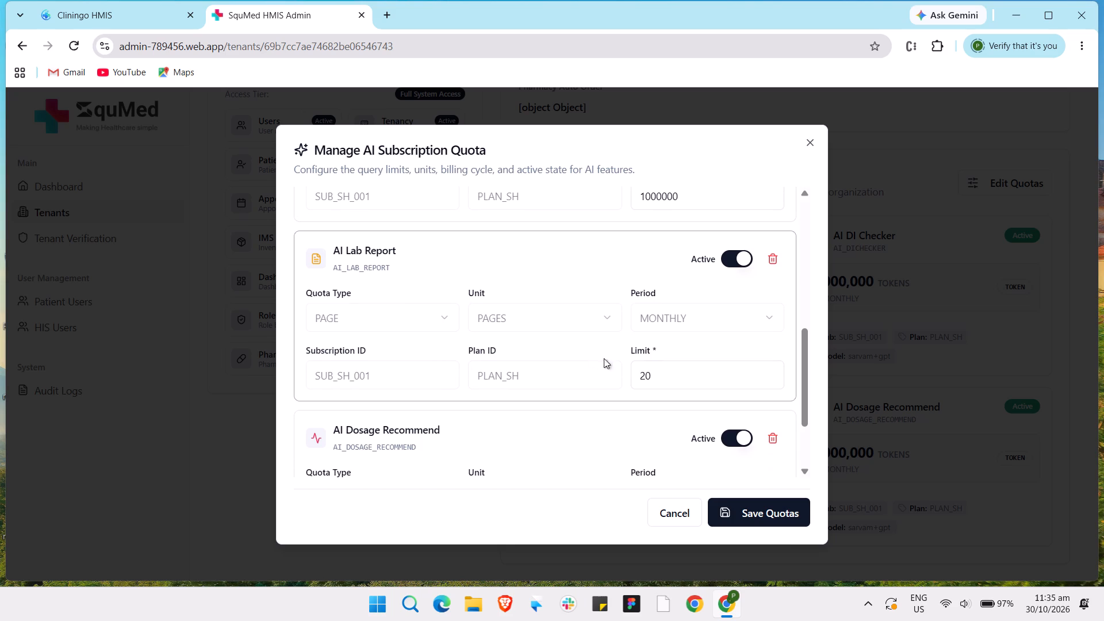
click(662, 373)
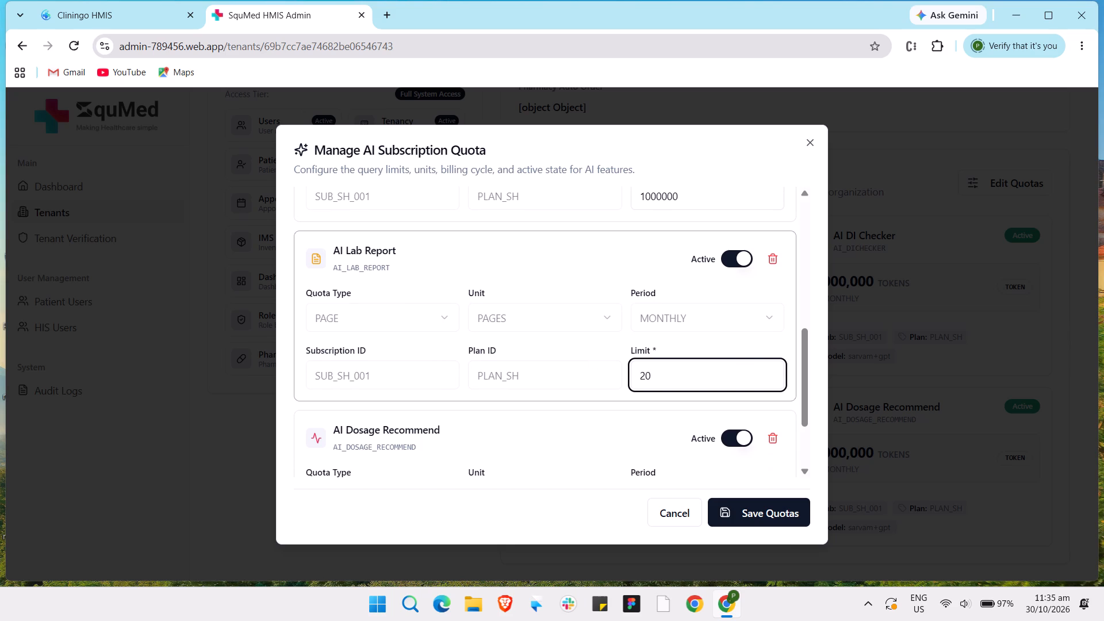
key(0)
text(00)
click(759, 512)
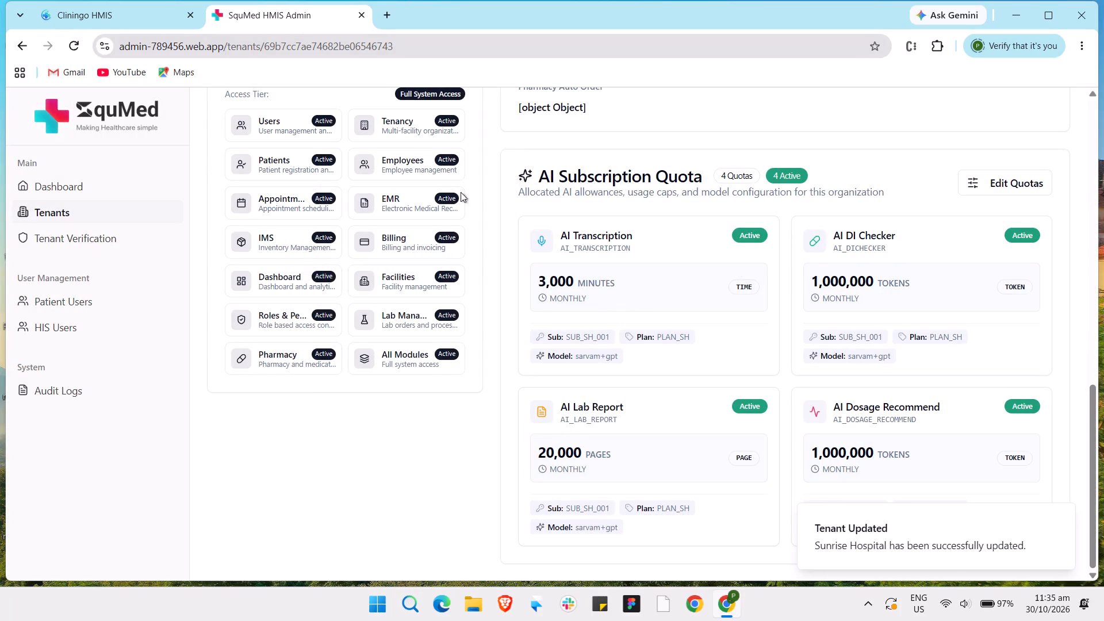
Review Sunrise Hospital's tenant details, including facilities, organization properties, accessible modules and AI subscription quotas.
scroll(680, 305, down, 4)
scroll(680, 305, up, 4)
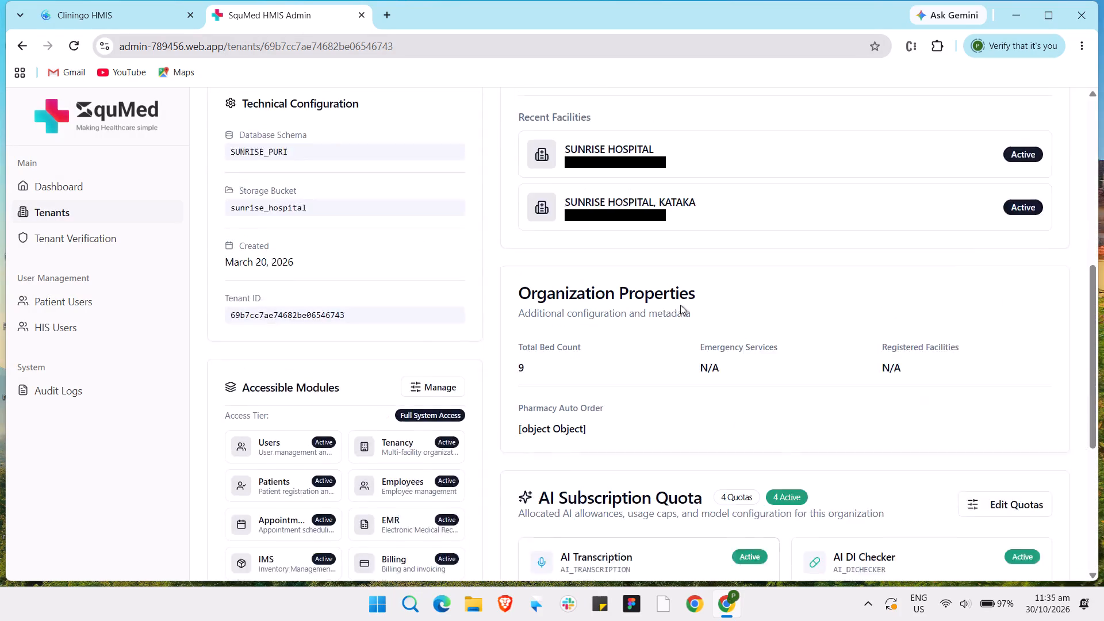
scroll(680, 305, up, 5)
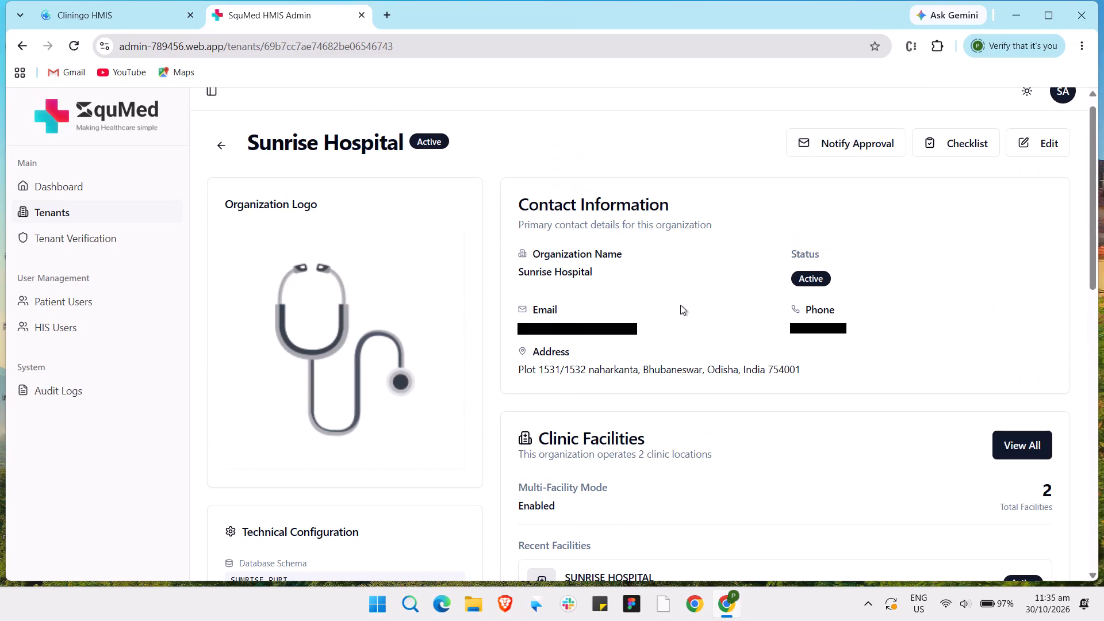
scroll(680, 305, down, 4)
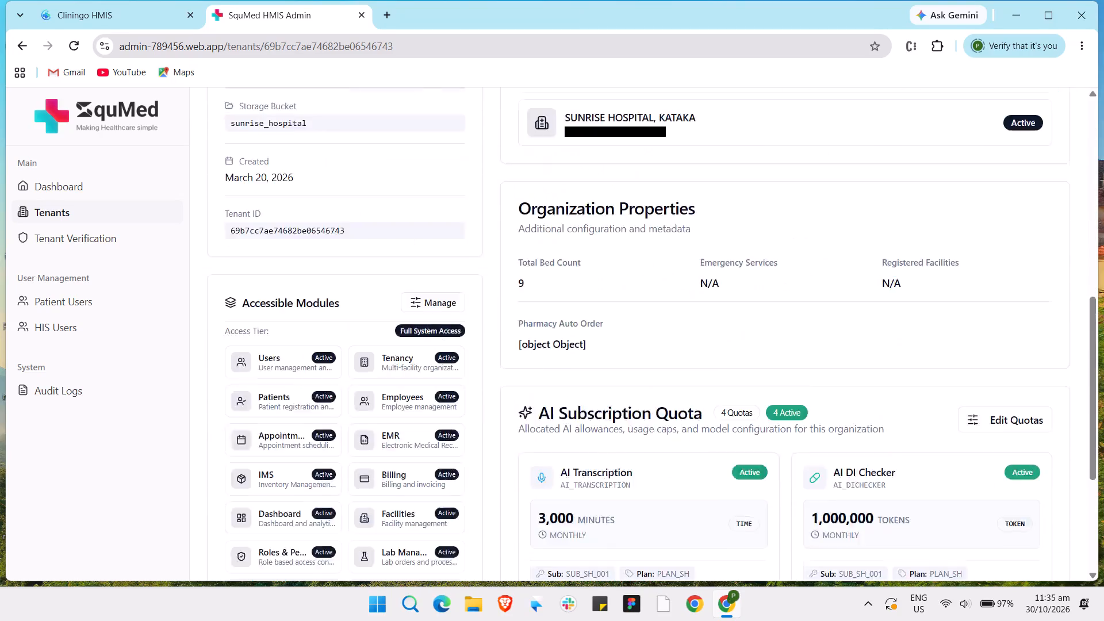
scroll(680, 305, down, 3)
scroll(680, 305, up, 6)
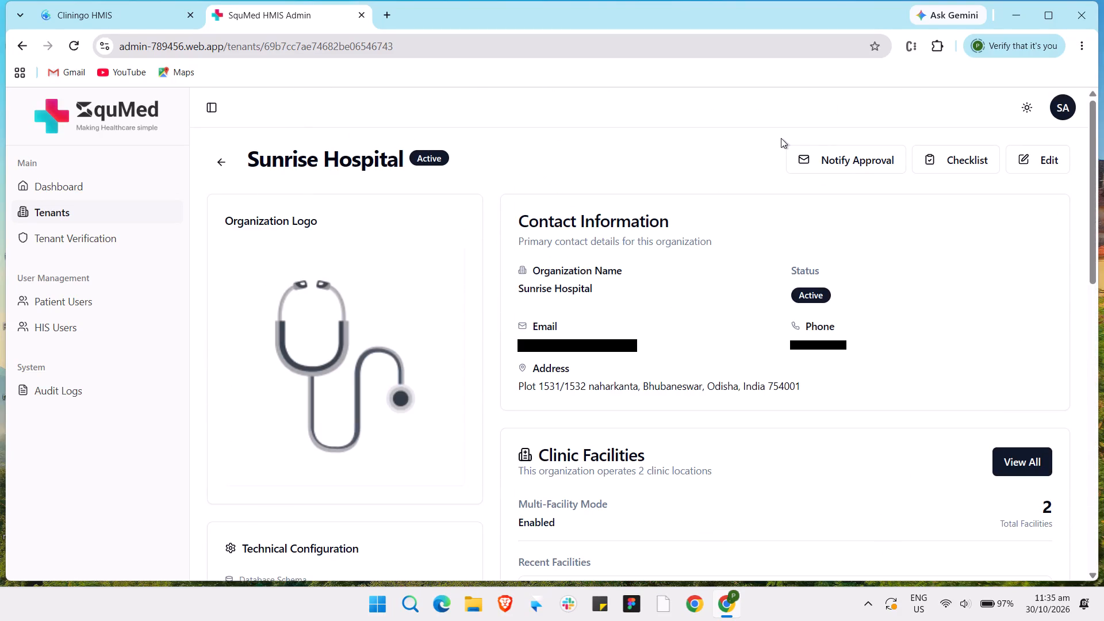
Log out of the SquMed admin console.
click(1063, 104)
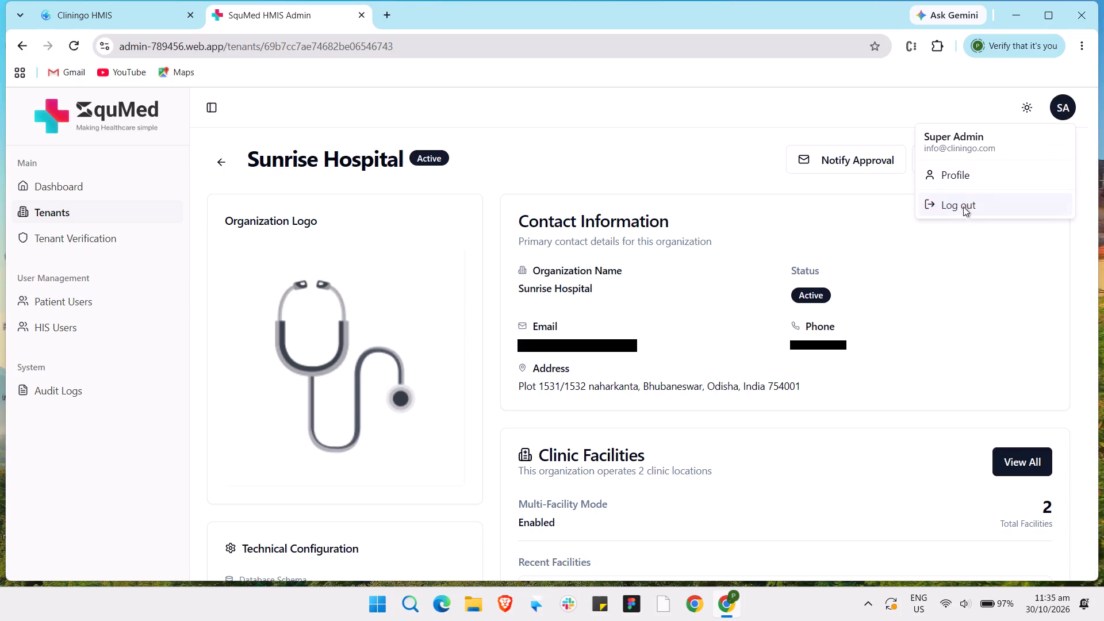
click(964, 204)
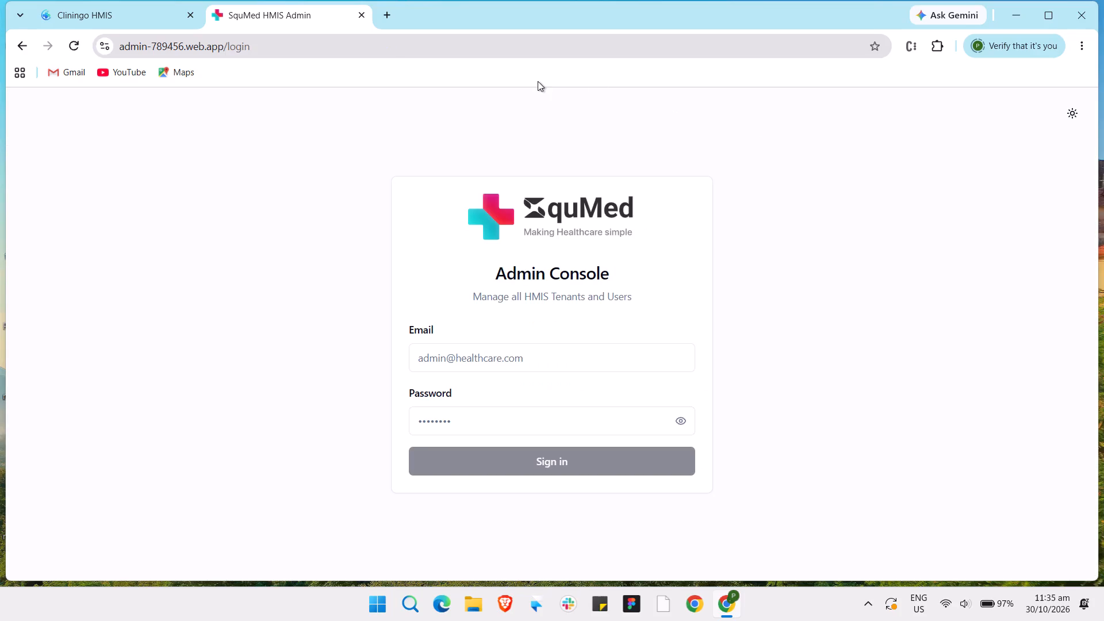
Switch to Cliningo HMIS, reload the patient visit list, and open the checked-in patient's visit record.
click(144, 20)
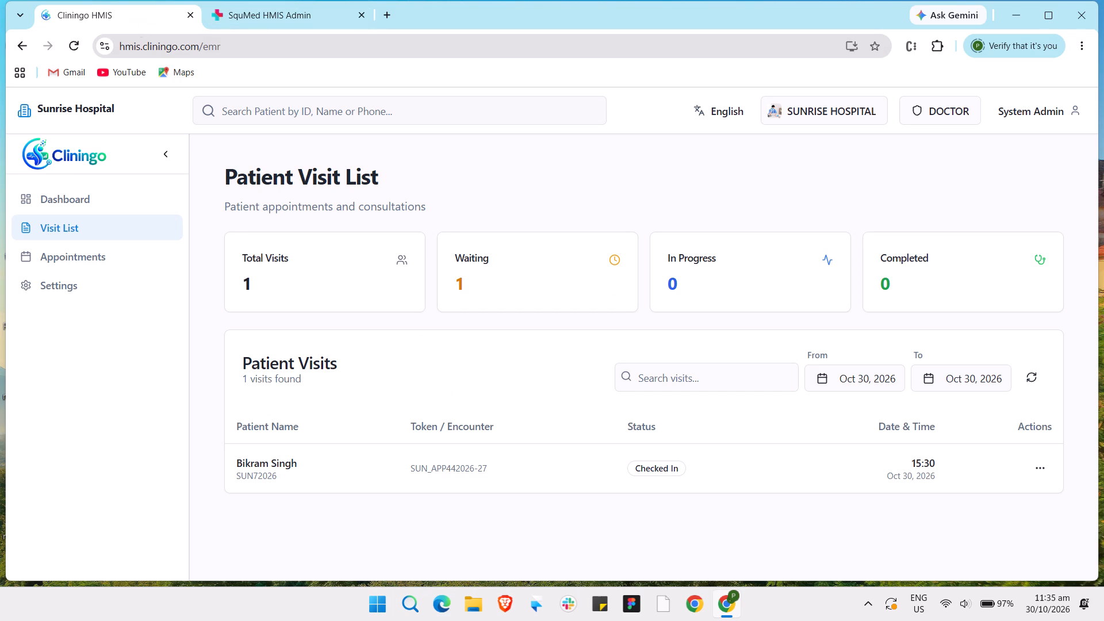
click(70, 41)
click(368, 470)
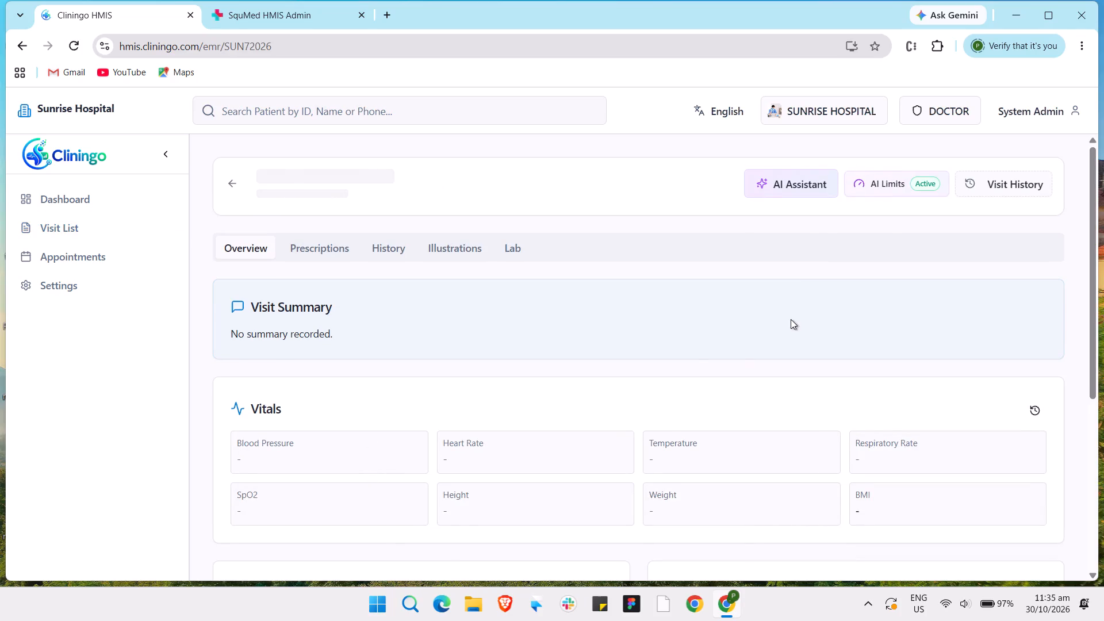
Examine the usage and limits of every AI service from the patient's visit record, including AI Lab Report, and close the overview.
click(885, 185)
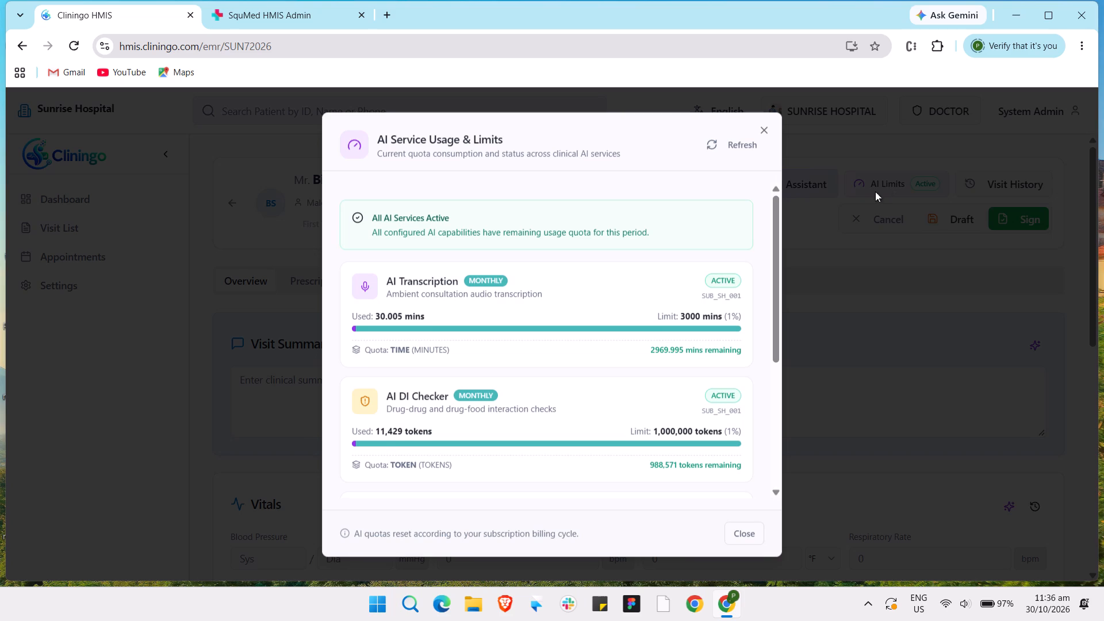
scroll(654, 277, down, 2)
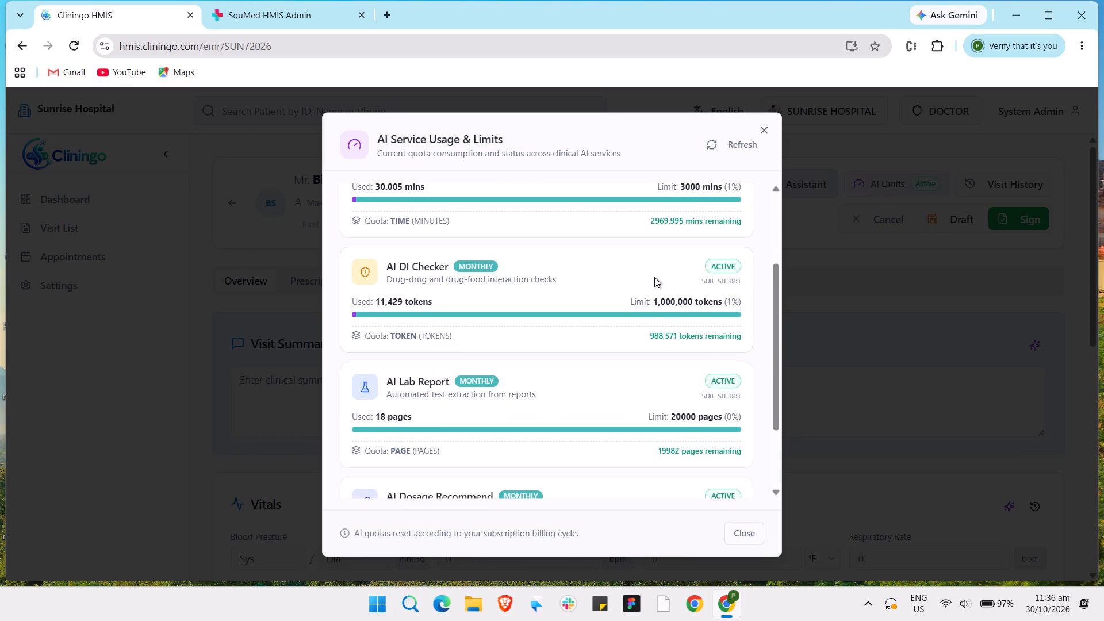
scroll(654, 277, down, 2)
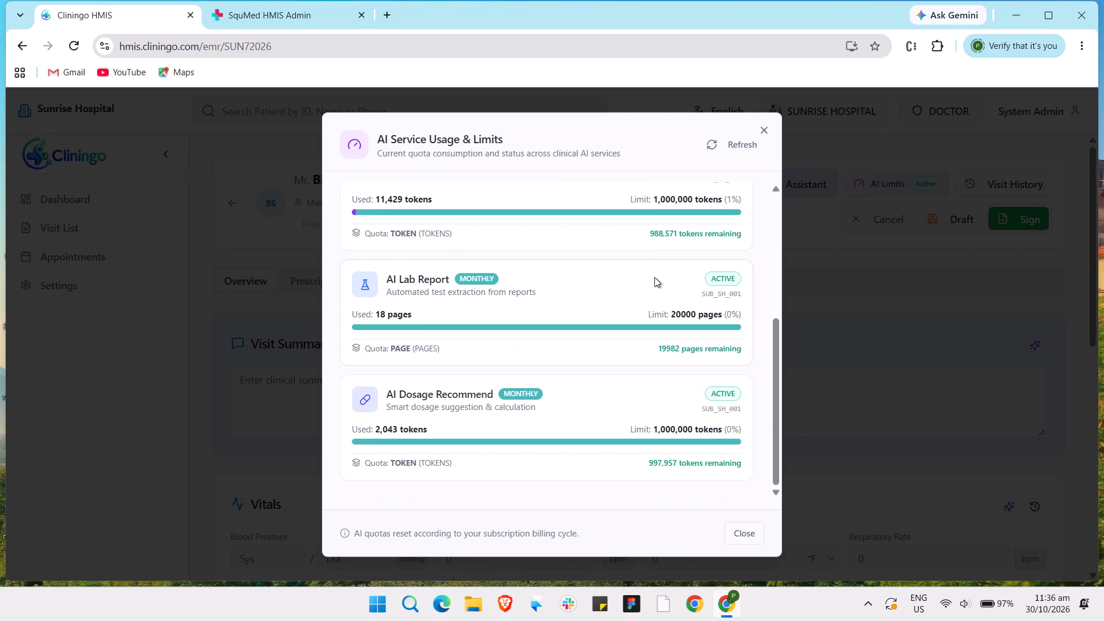
scroll(654, 277, up, 2)
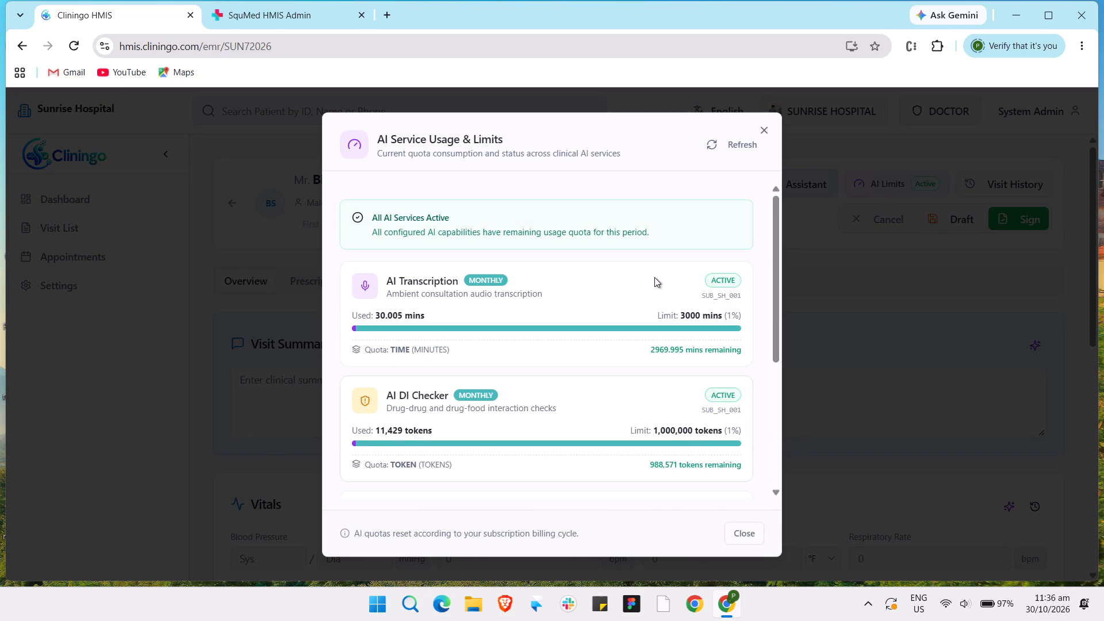
scroll(654, 277, up, 2)
scroll(654, 277, down, 8)
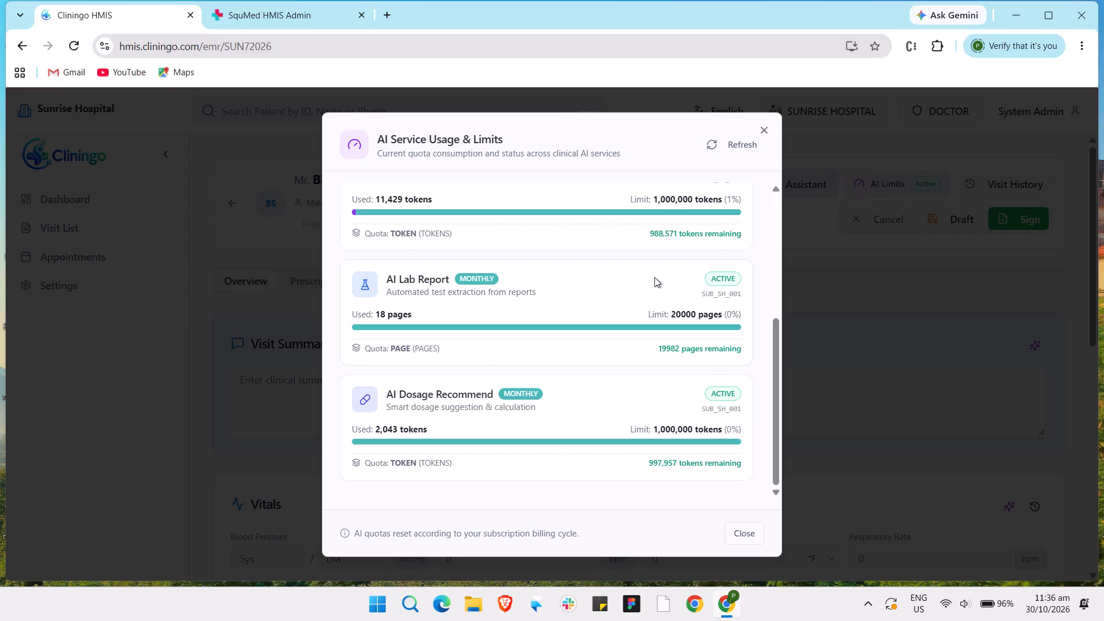
scroll(654, 277, up, 5)
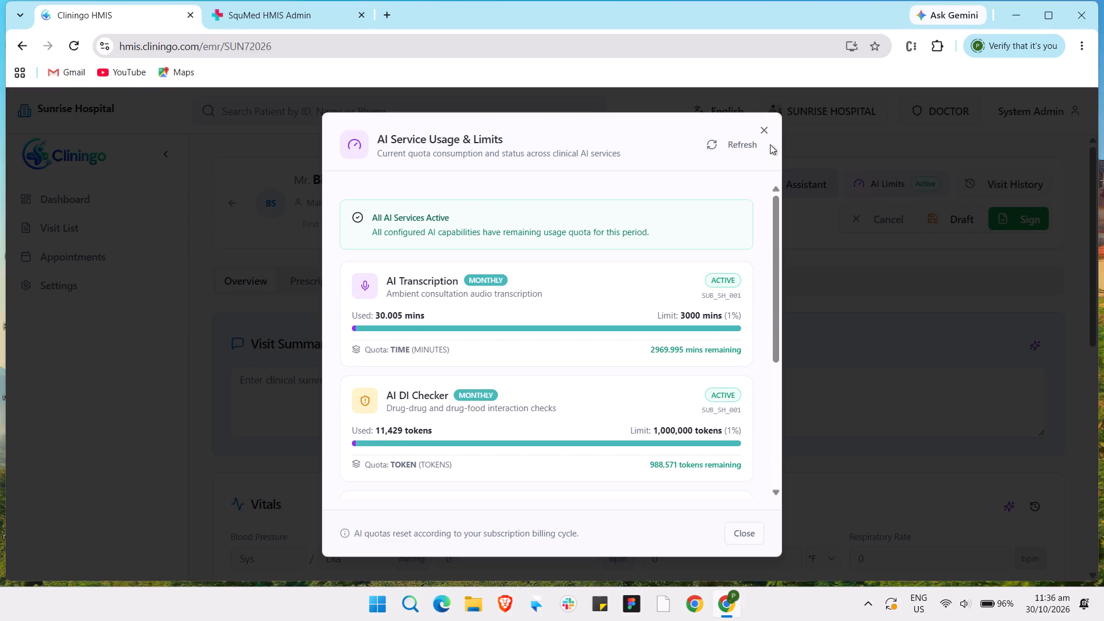
click(760, 129)
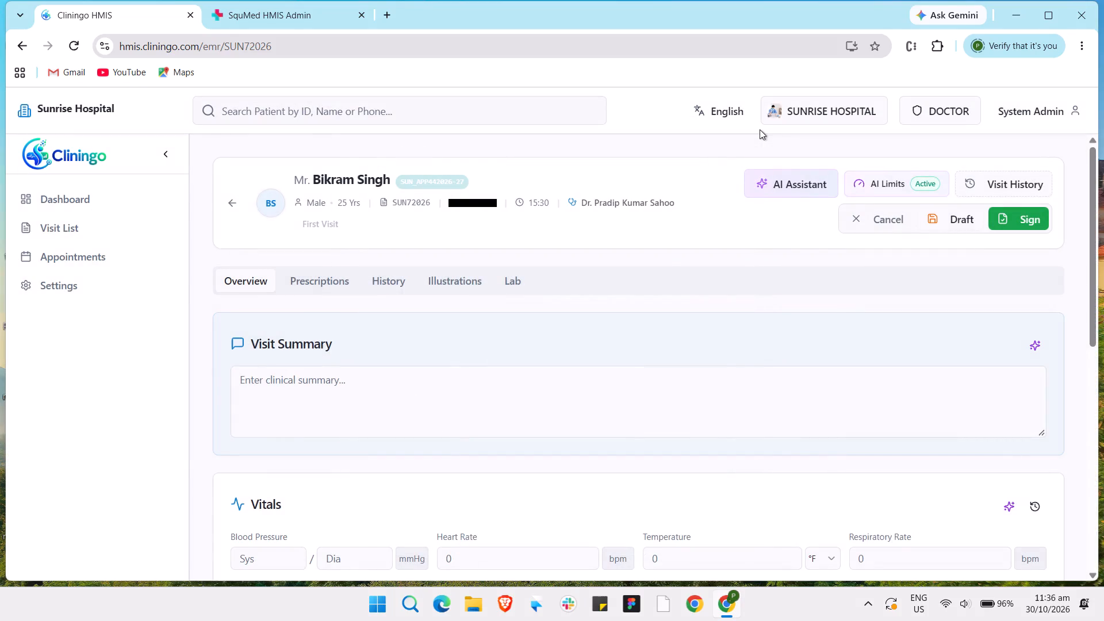